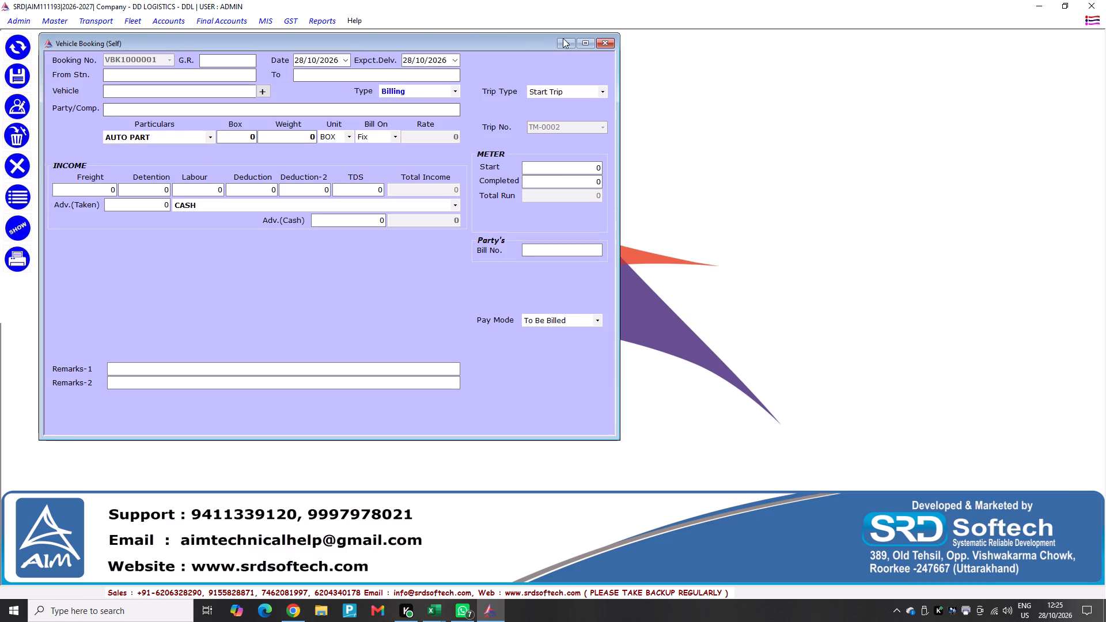
Close the Vehicle Booking form and open the Vehicle Booking Register from the fleet reports.
click(614, 43)
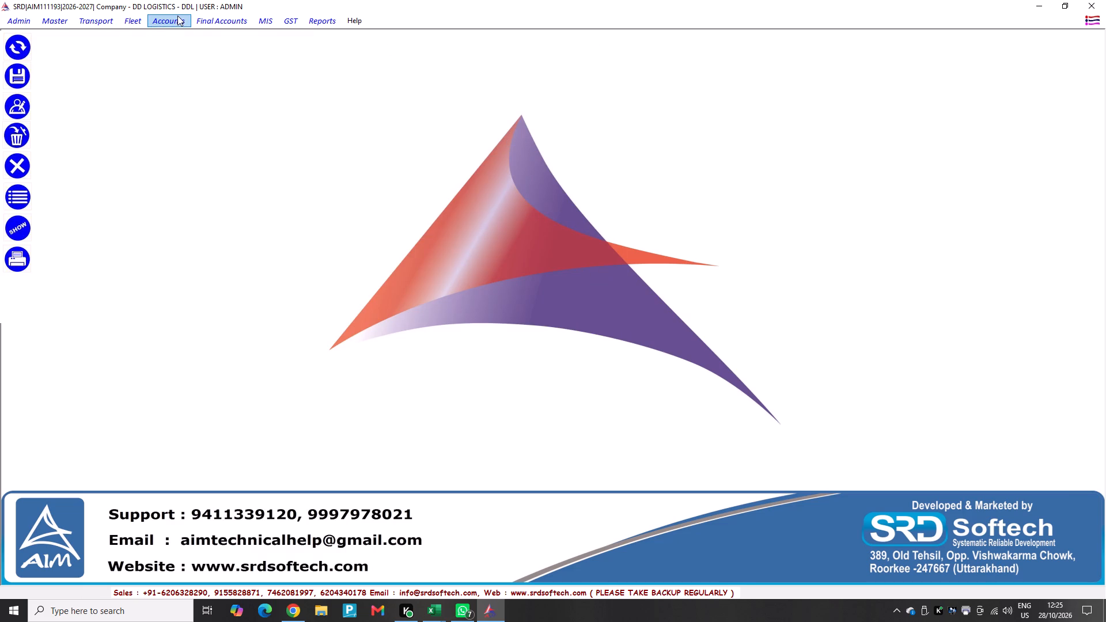
click(157, 19)
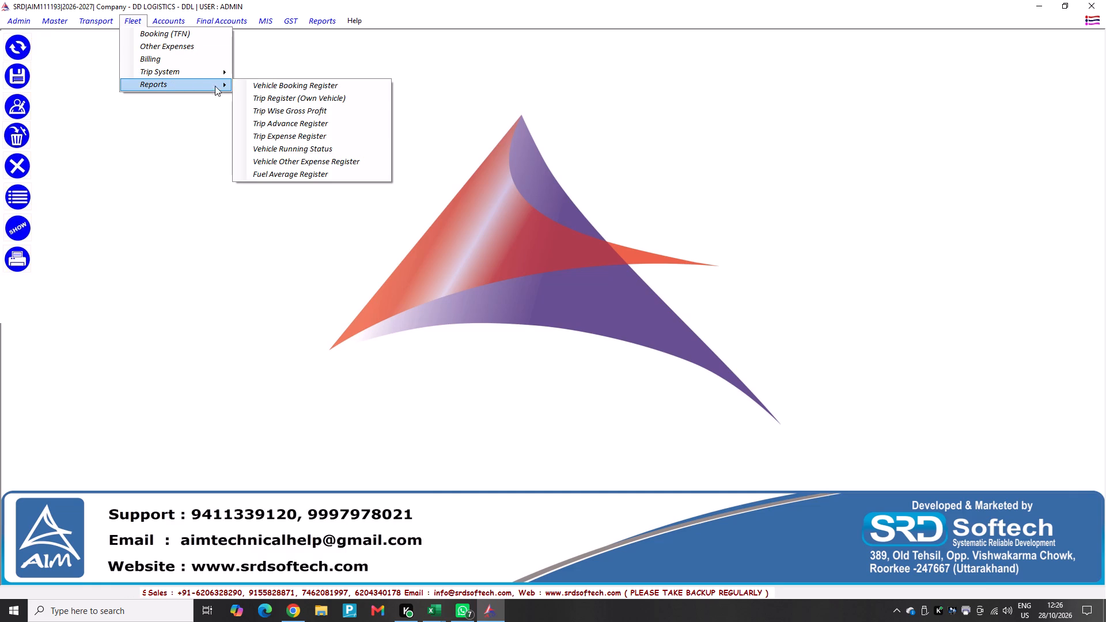
click(281, 89)
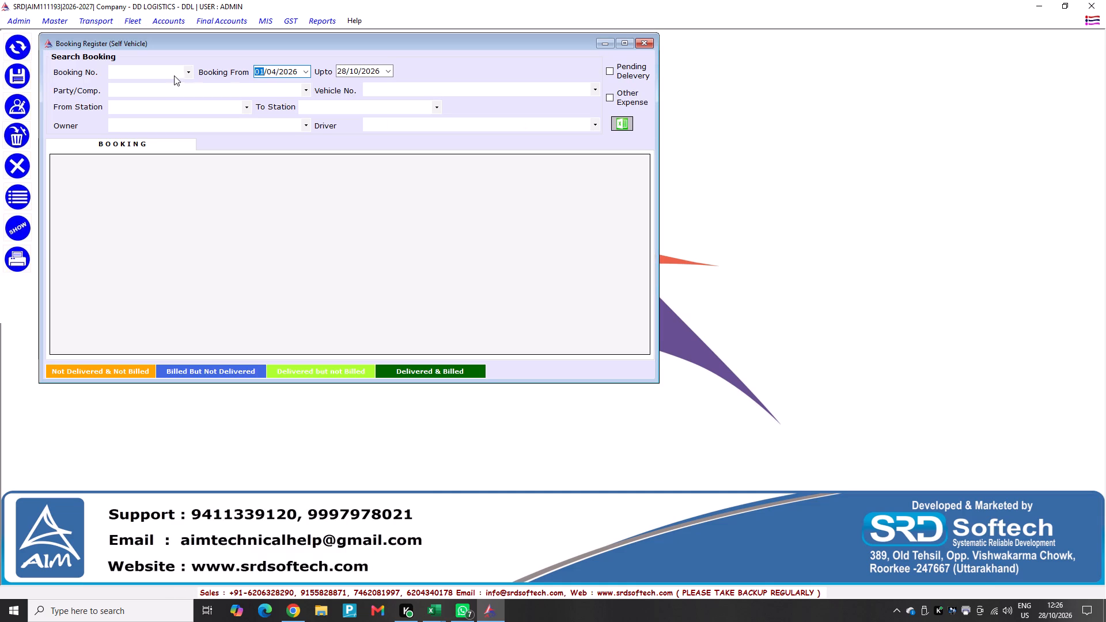
Examine the booking number, date, party, owner, driver and vehicle filters in the self-vehicle booking register and close it.
click(173, 69)
click(174, 69)
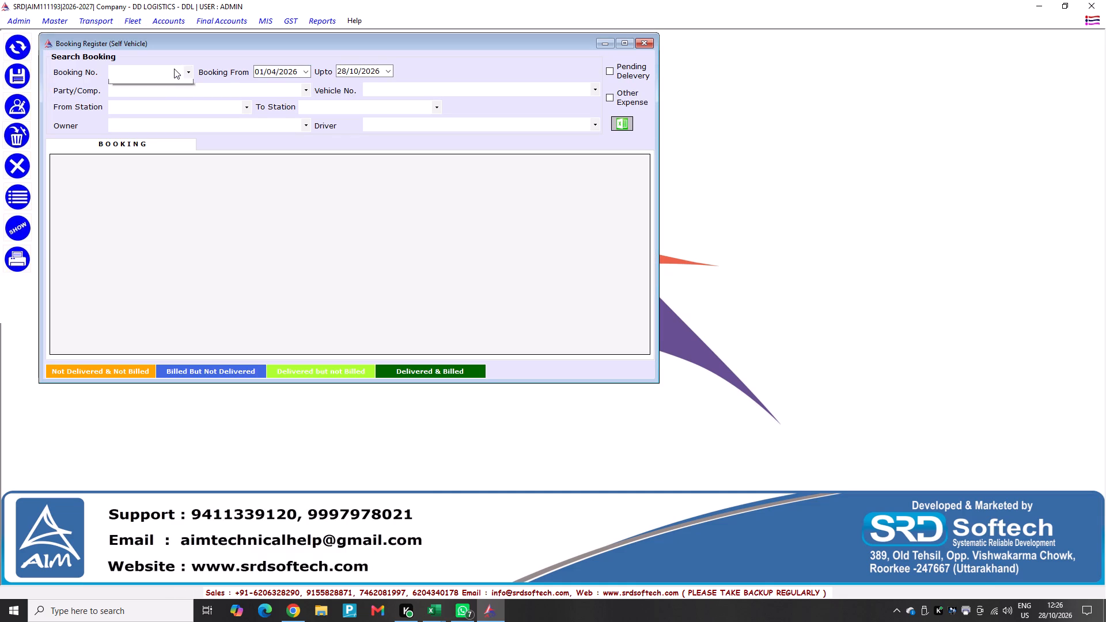
click(174, 69)
click(268, 69)
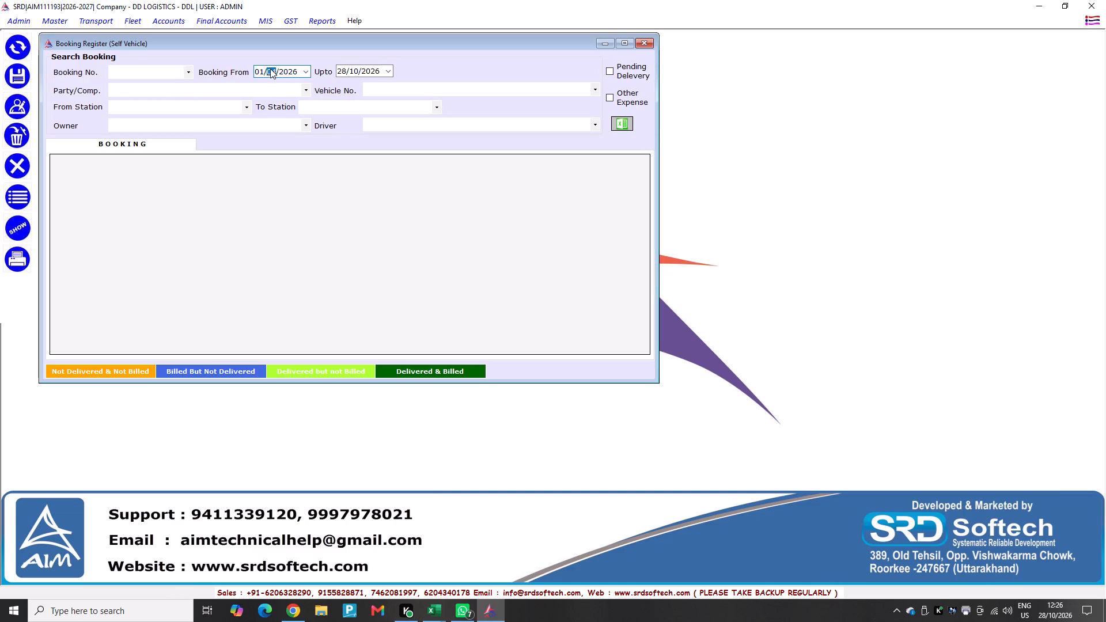
click(241, 92)
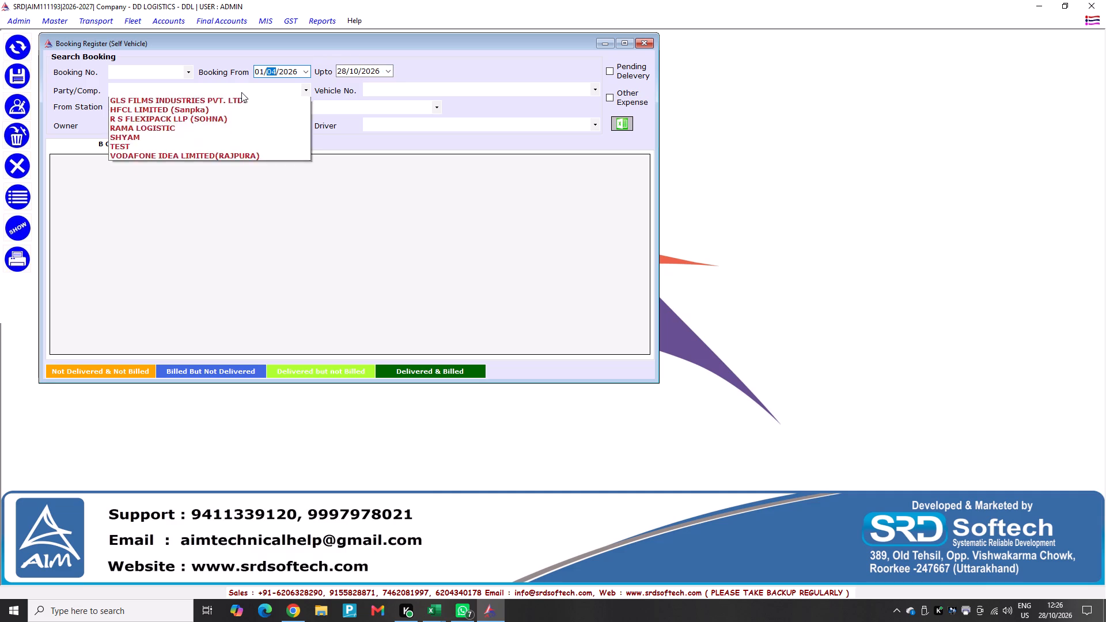
click(241, 92)
scroll(218, 131, down, 5)
scroll(213, 150, up, 2)
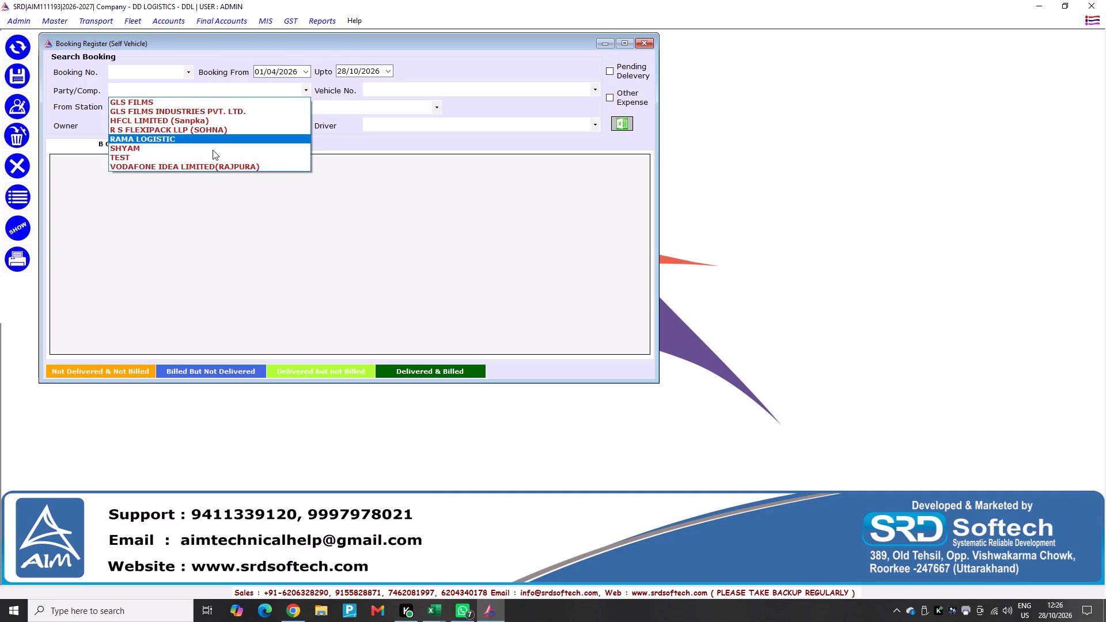
scroll(213, 150, up, 2)
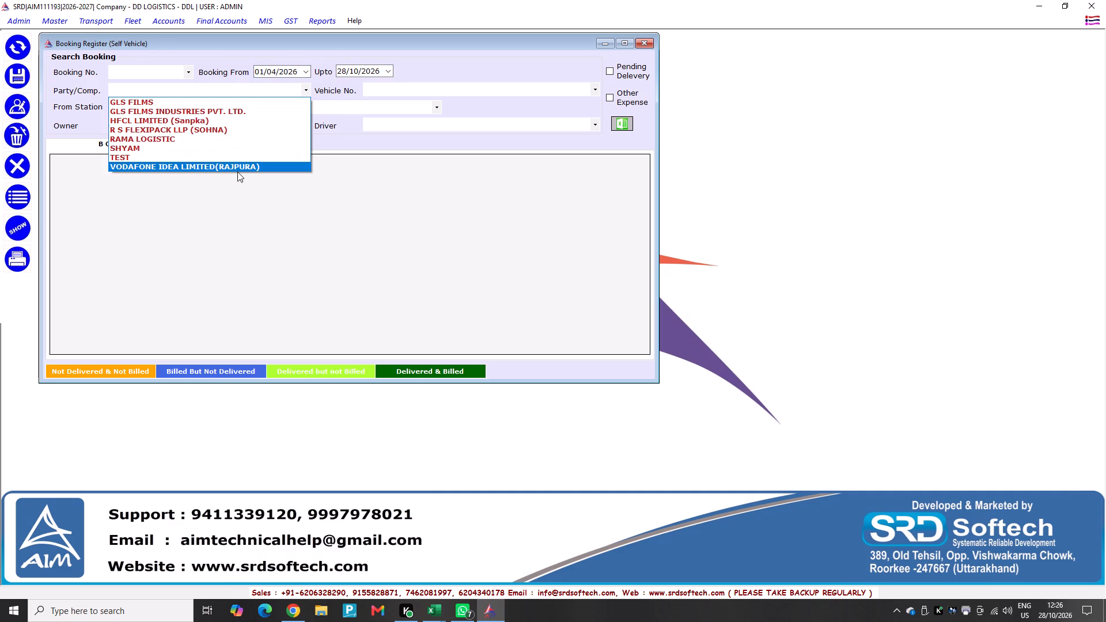
scroll(237, 172, down, 4)
scroll(237, 172, up, 2)
click(404, 120)
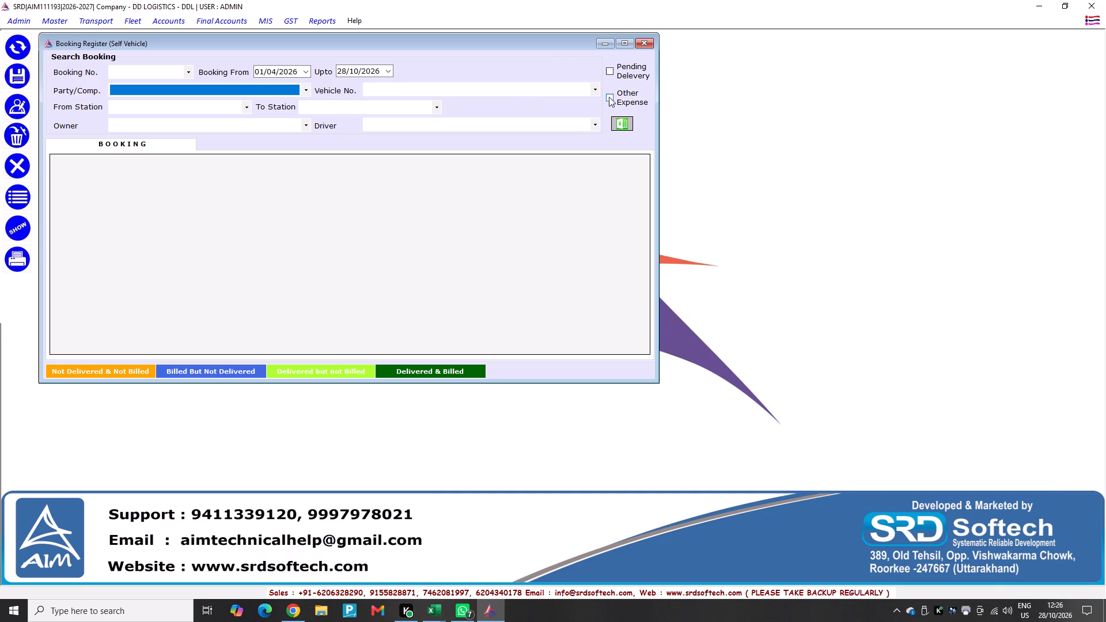
click(234, 122)
click(234, 122)
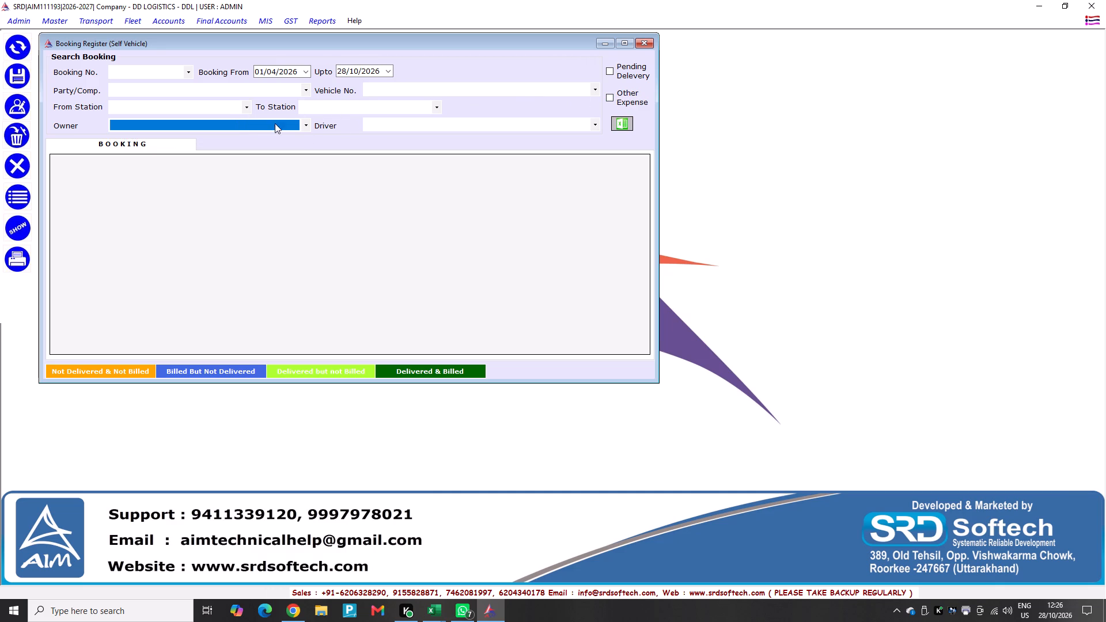
click(398, 126)
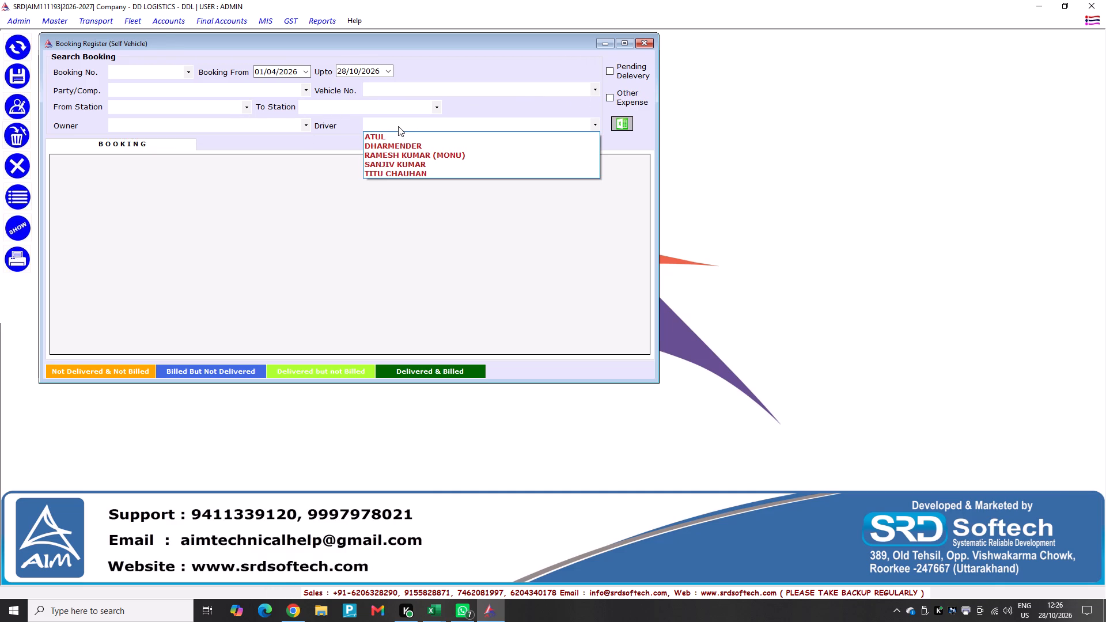
click(398, 126)
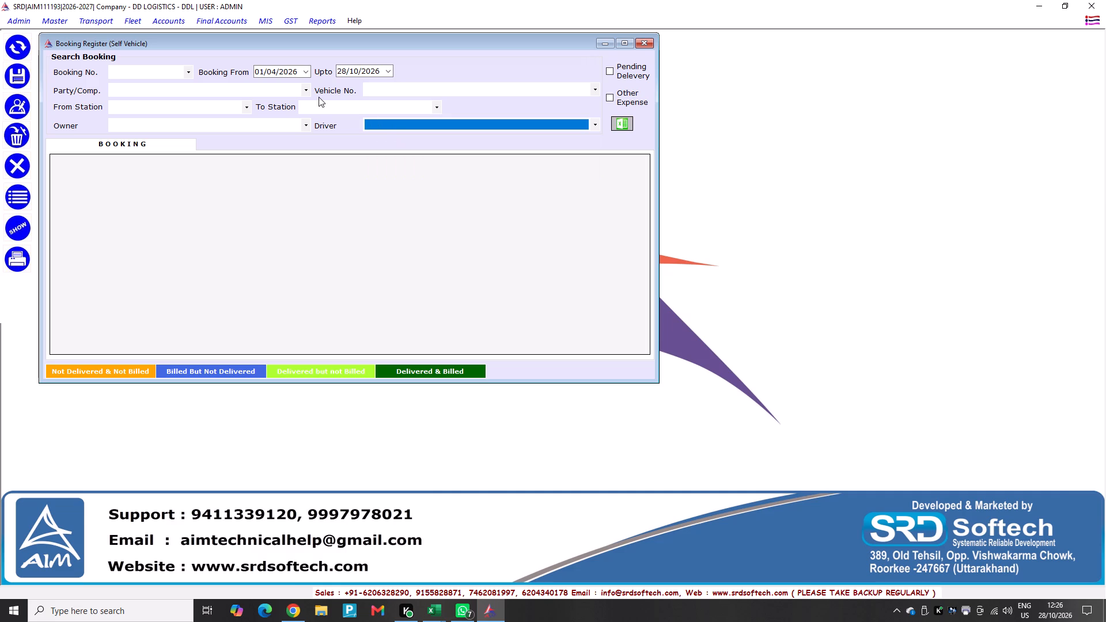
click(408, 89)
click(408, 89)
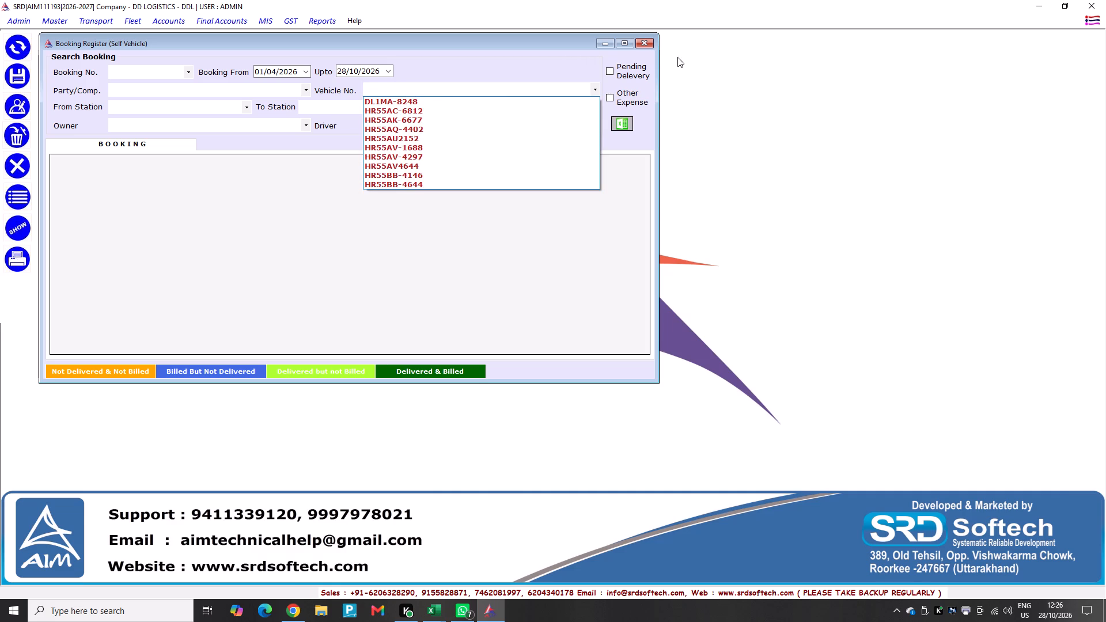
click(643, 45)
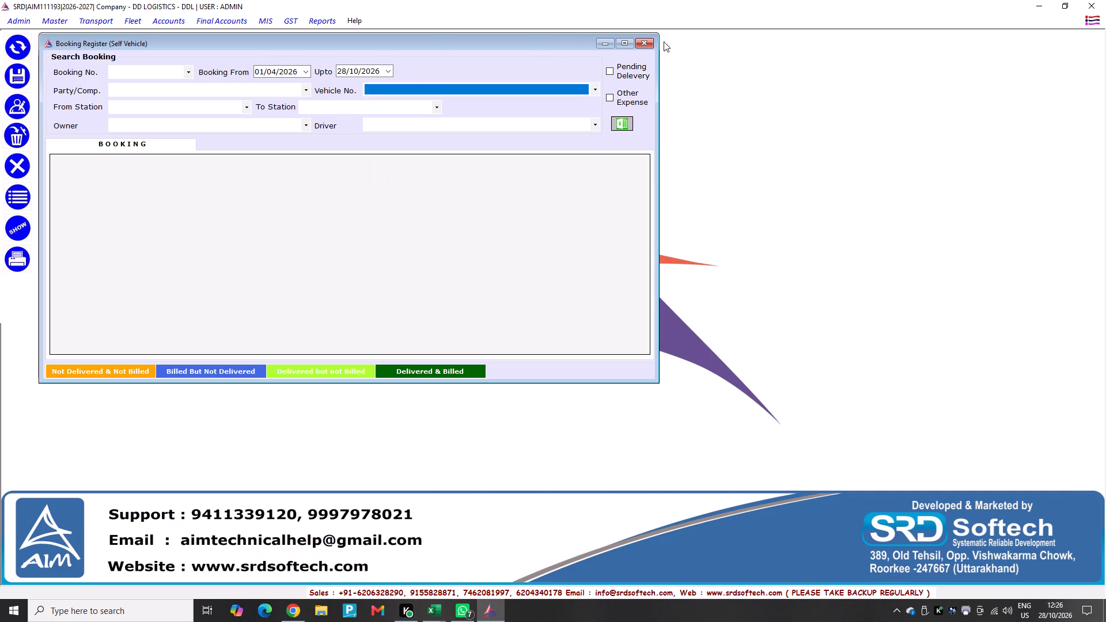
click(644, 41)
Open the Booking Register (Combined) report.
click(319, 26)
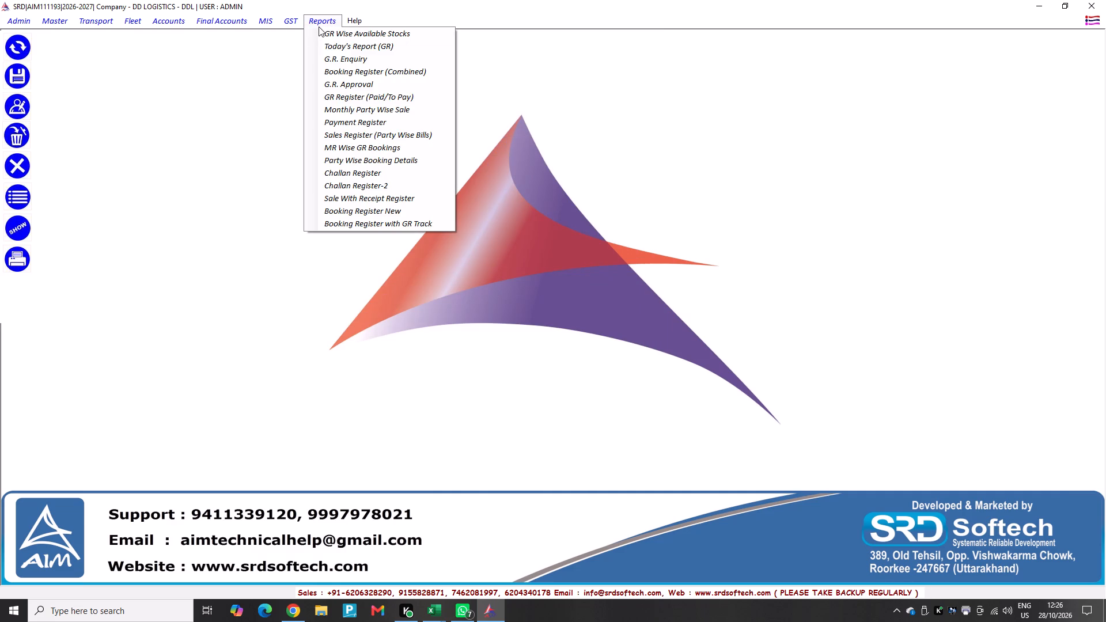
click(357, 71)
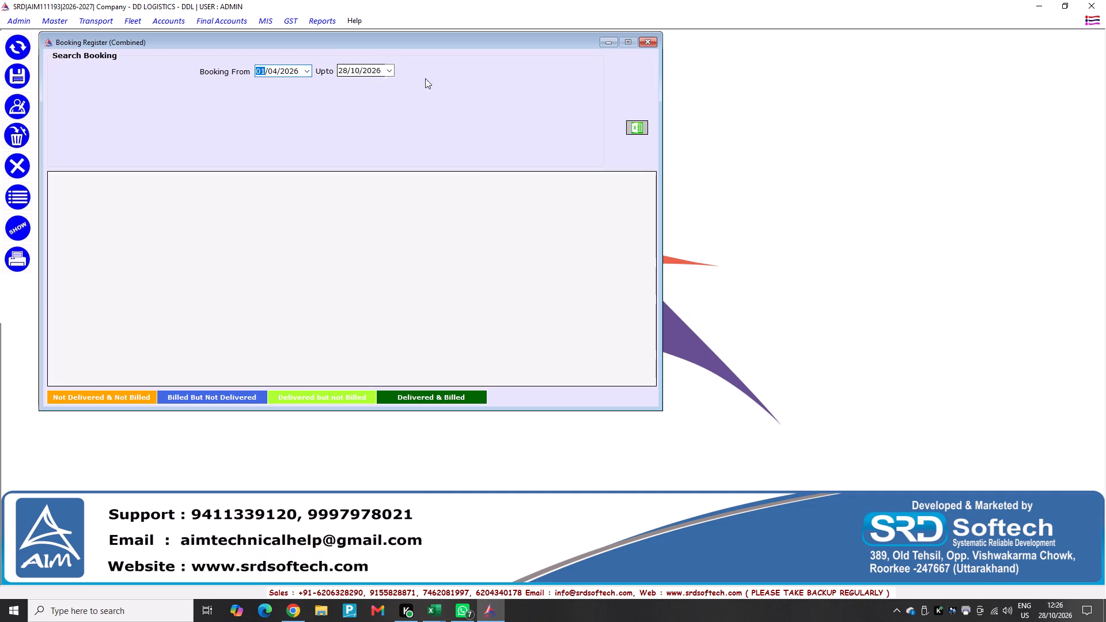
Examine the booking date range fields and the booking list area of the combined register.
scroll(177, 253, down, 6)
scroll(175, 248, up, 6)
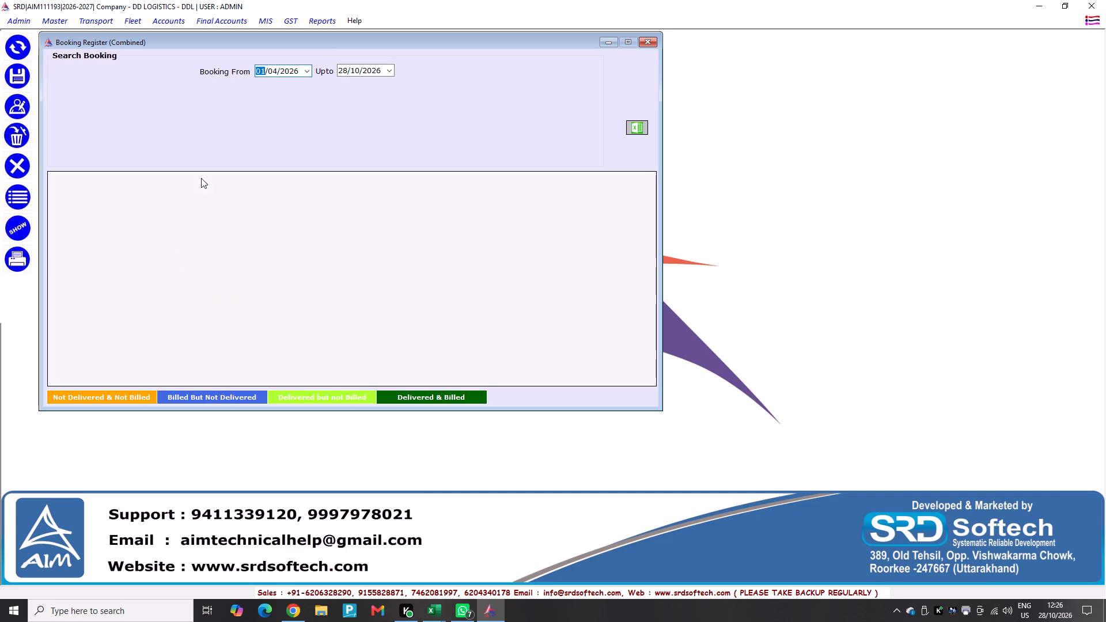
click(278, 66)
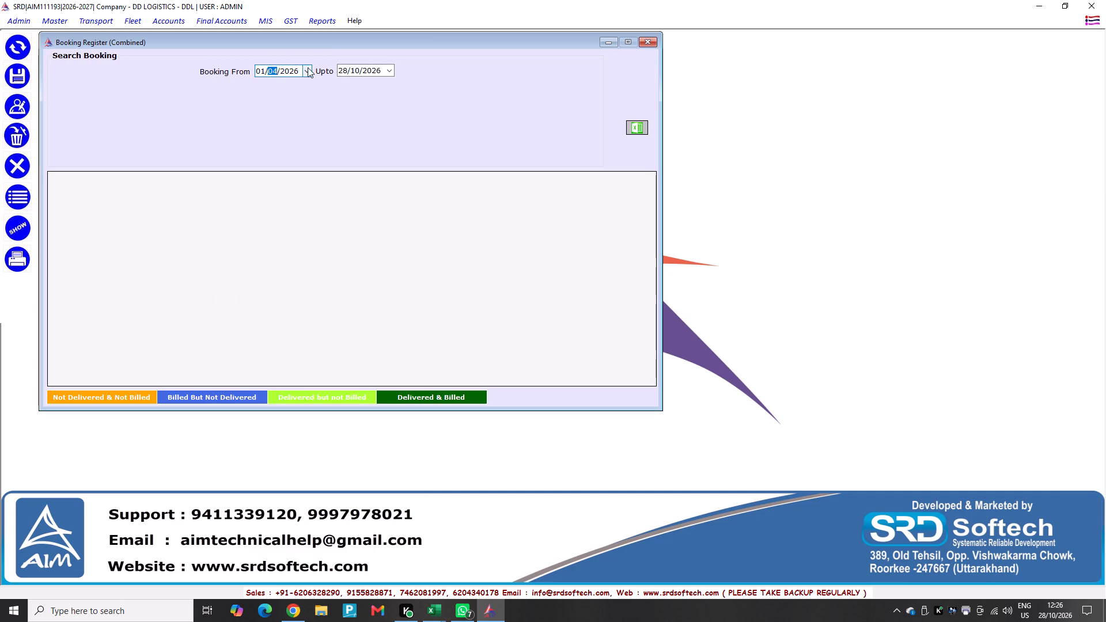
click(365, 67)
key(Tab)
key(Tab)
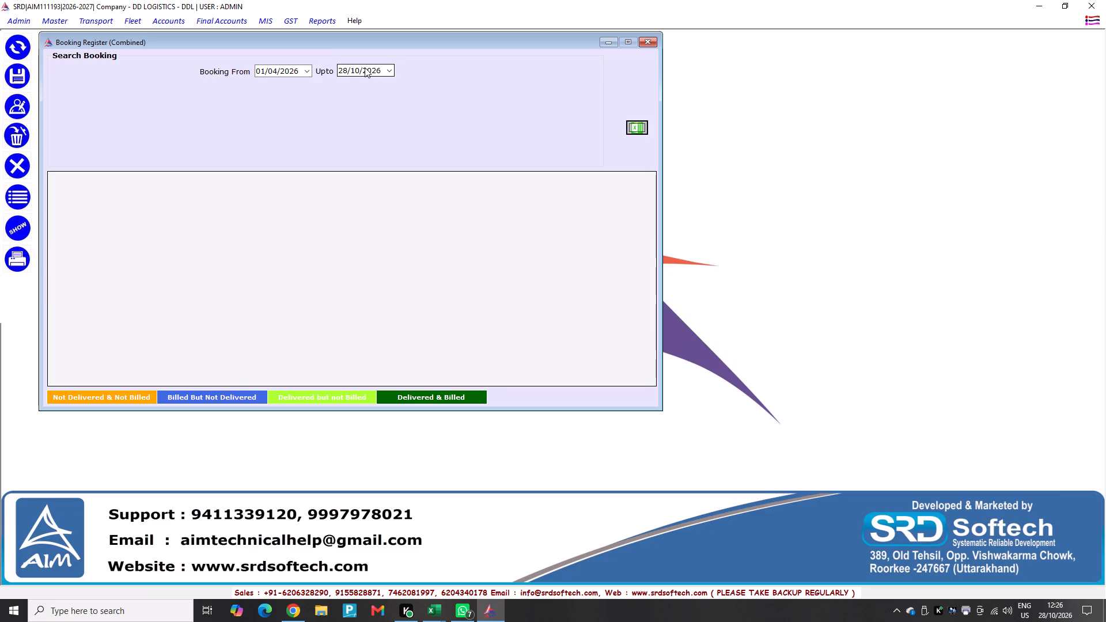
key(Tab)
key(Tab)
key(Tab)
scroll(362, 219, down, 6)
scroll(361, 219, up, 7)
scroll(361, 219, down, 2)
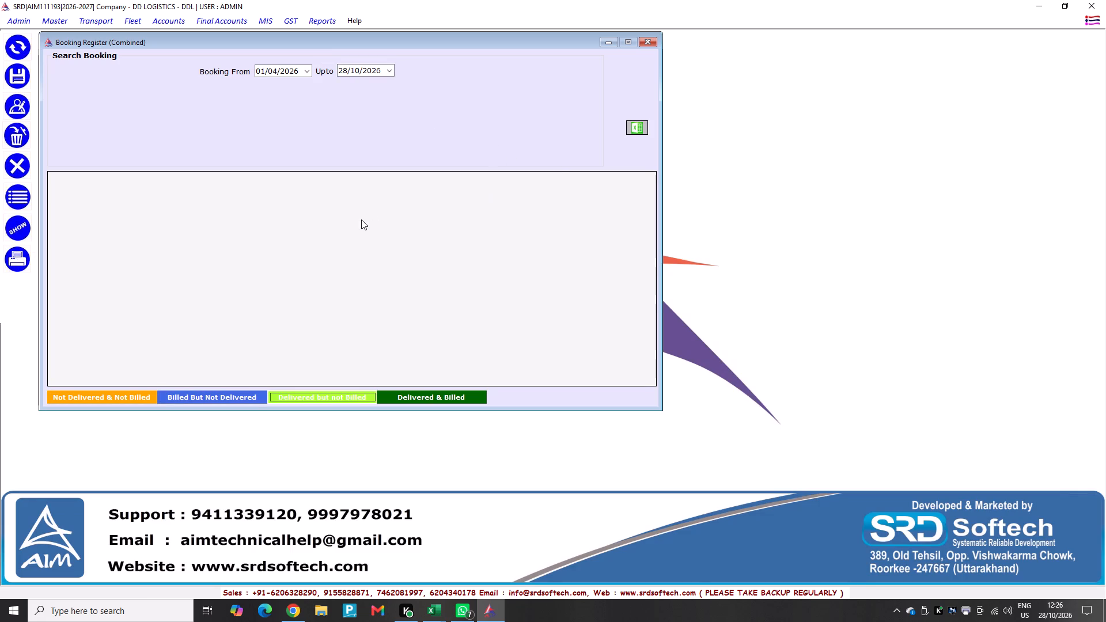
double_click(291, 261)
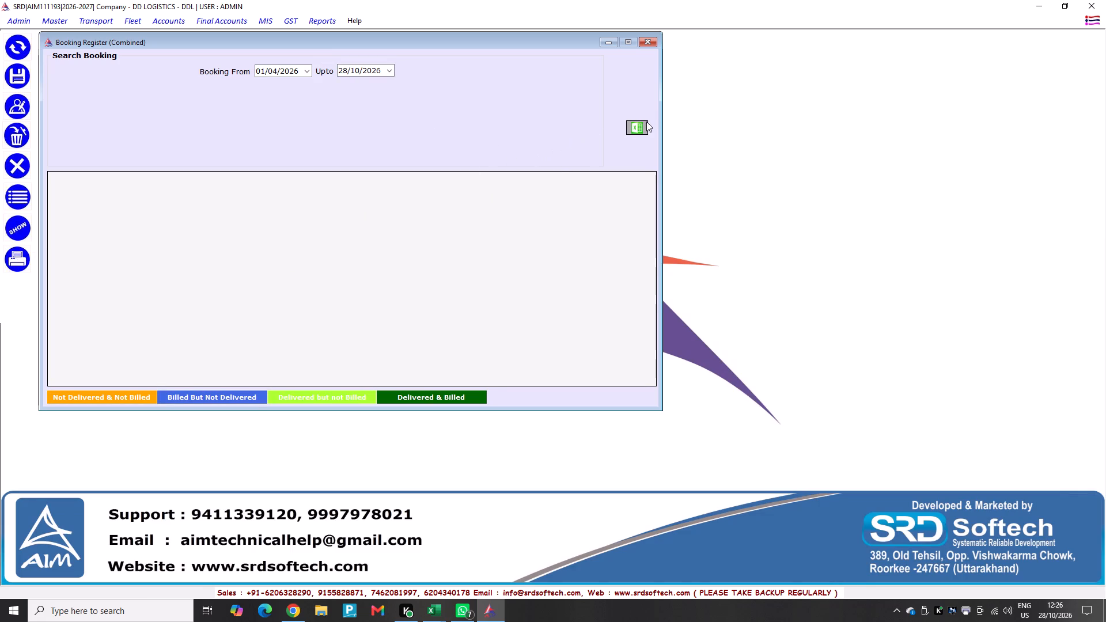
Export the combined booking register to Excel.
click(645, 123)
click(555, 346)
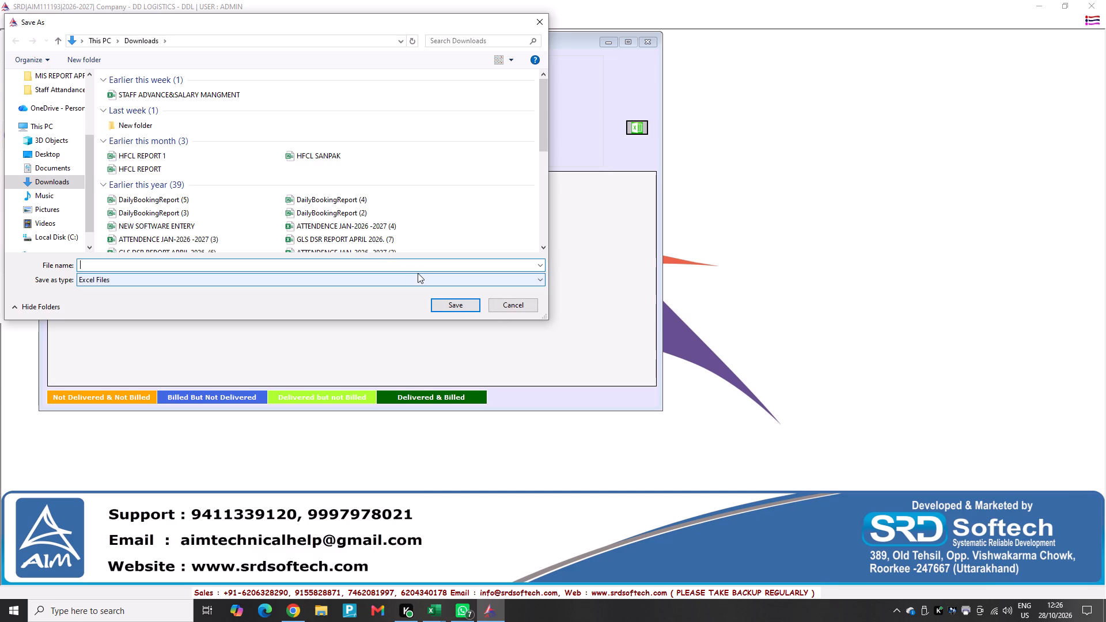
Save the exported combined booking register in Downloads as an Excel file named BOOKIN REPORT AIM.
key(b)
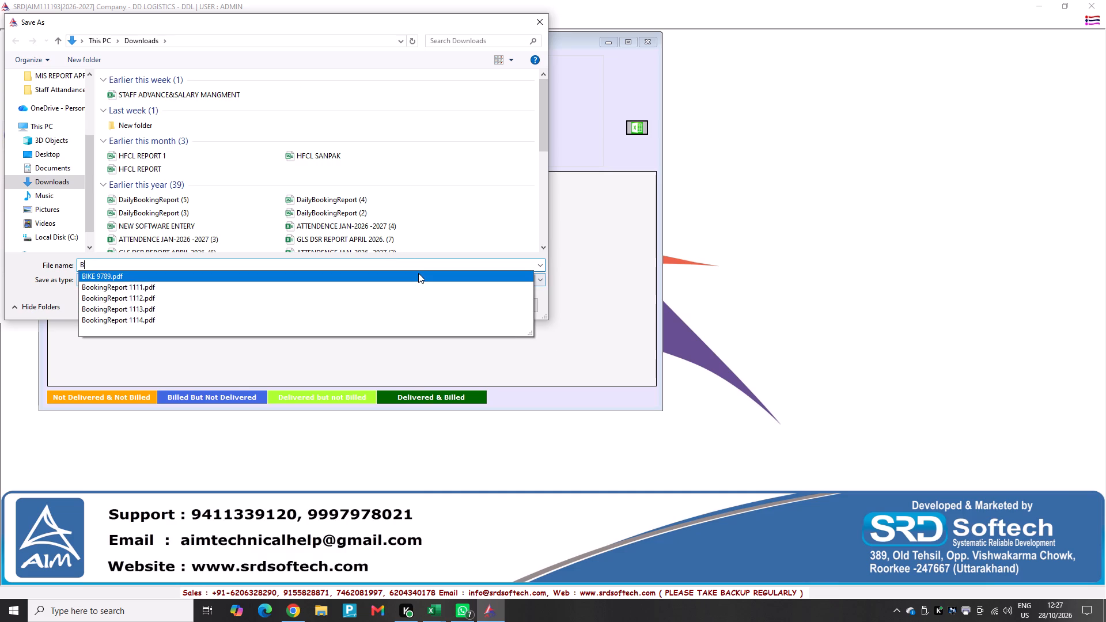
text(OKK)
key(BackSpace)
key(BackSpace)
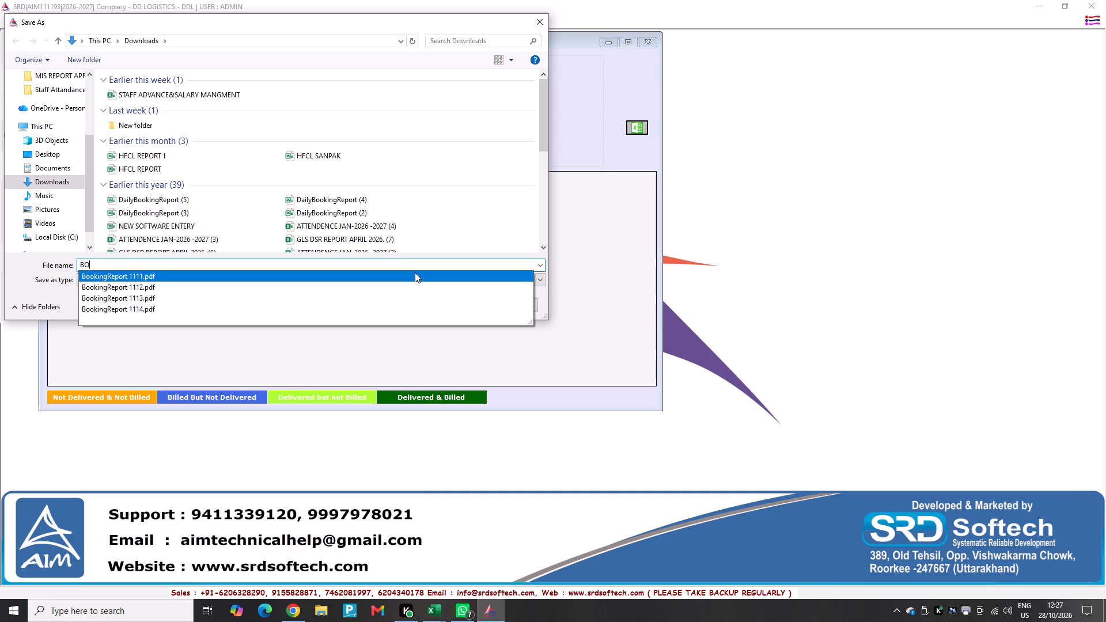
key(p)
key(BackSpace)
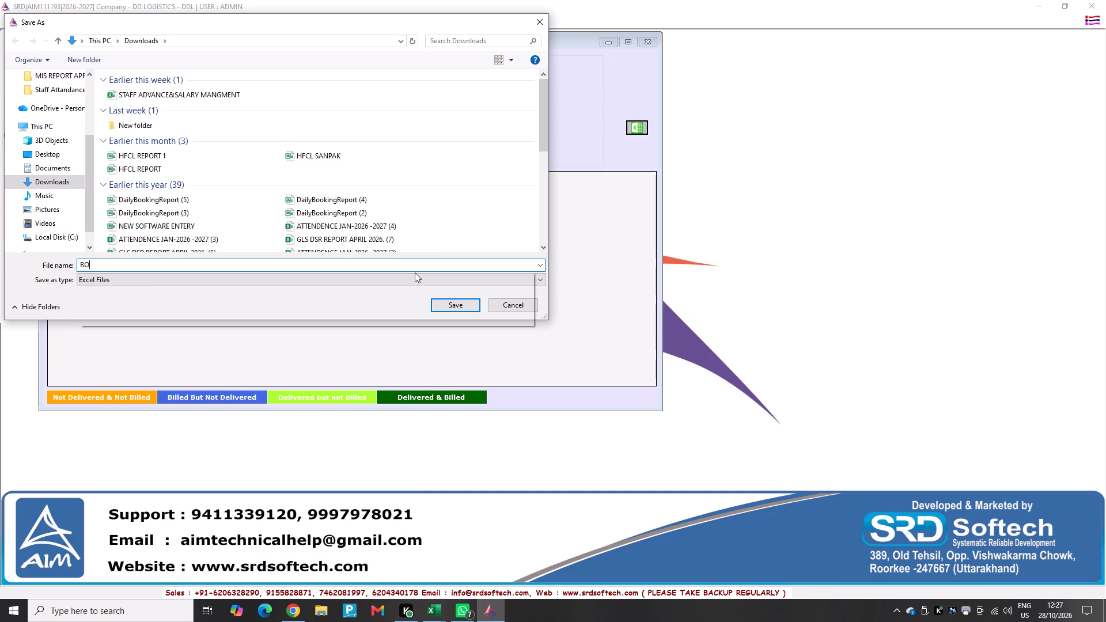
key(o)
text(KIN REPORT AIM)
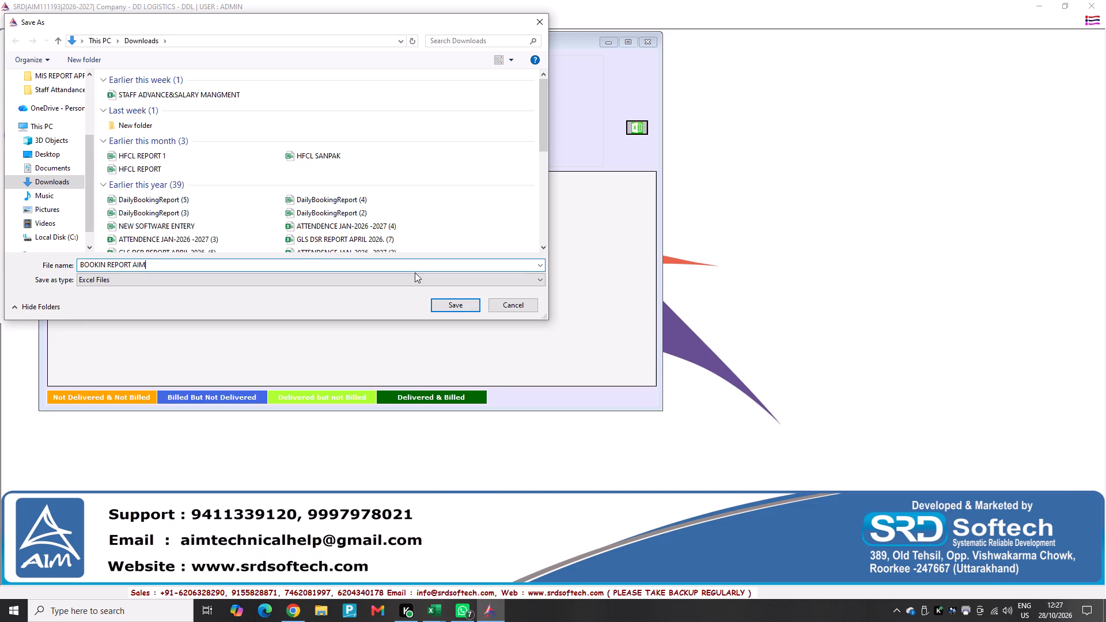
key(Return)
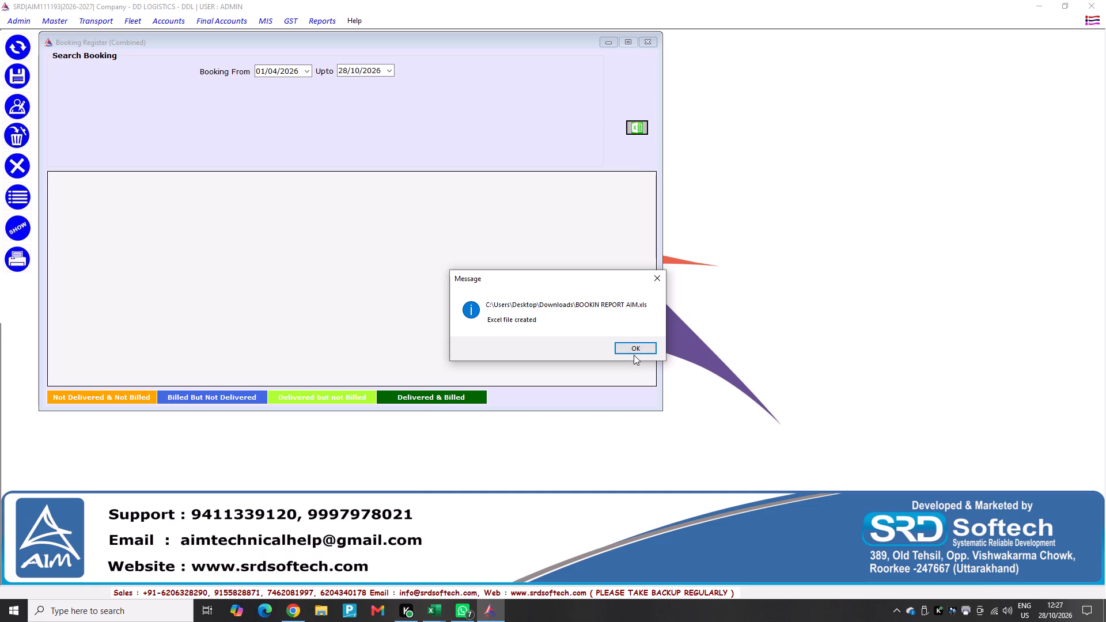
click(639, 346)
Switch to File Explorer and open the recent file BOOKIN REPORT AIM in Excel.
click(0, 621)
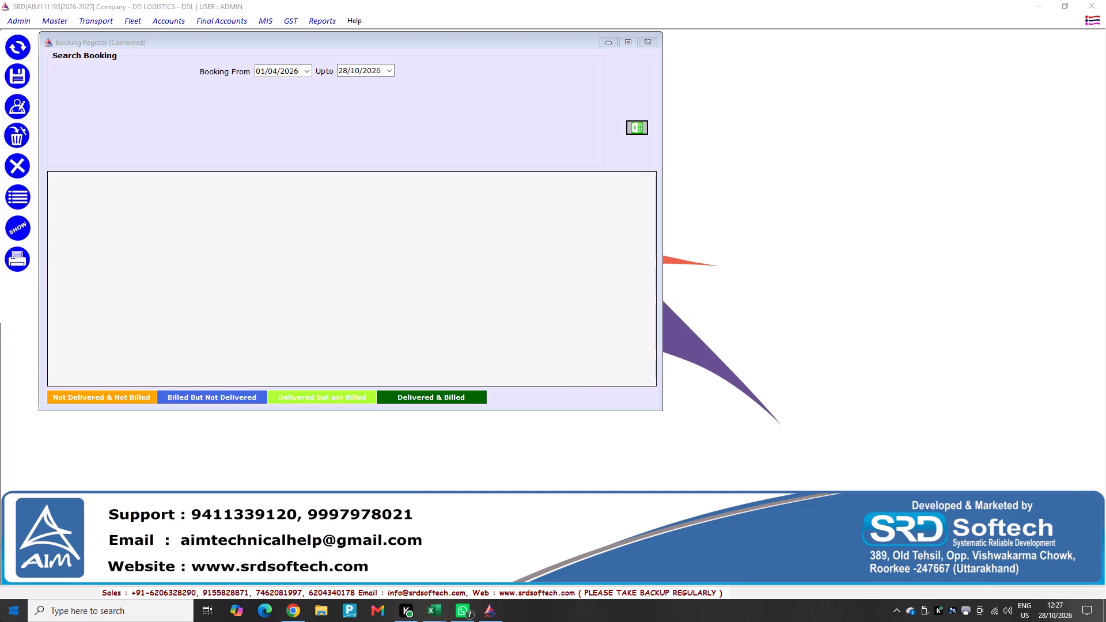
click(319, 616)
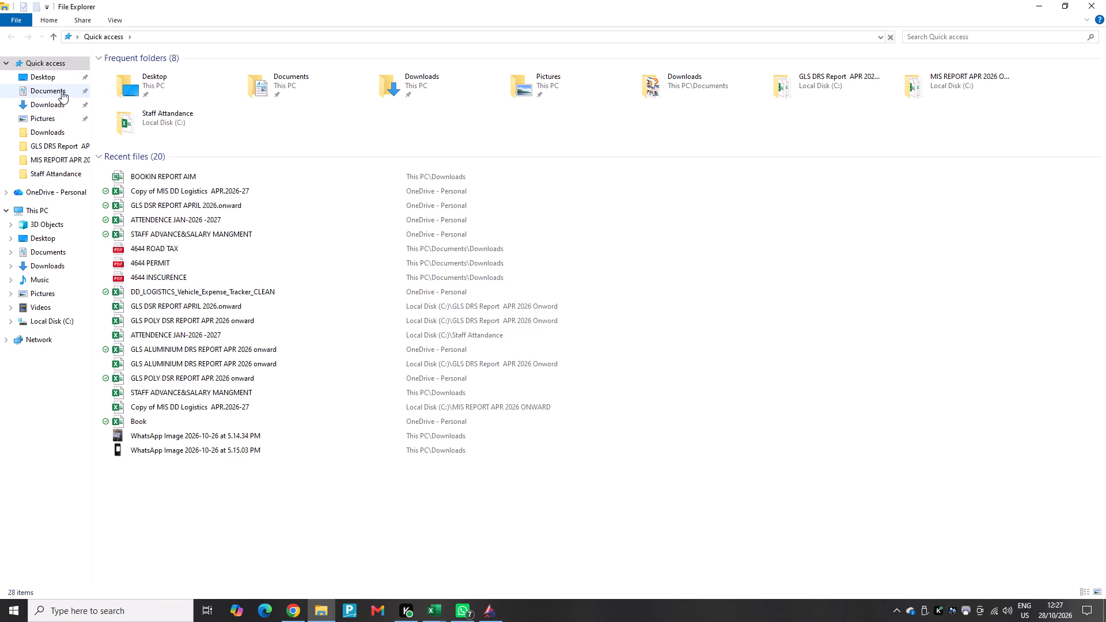
click(239, 186)
double_click(241, 179)
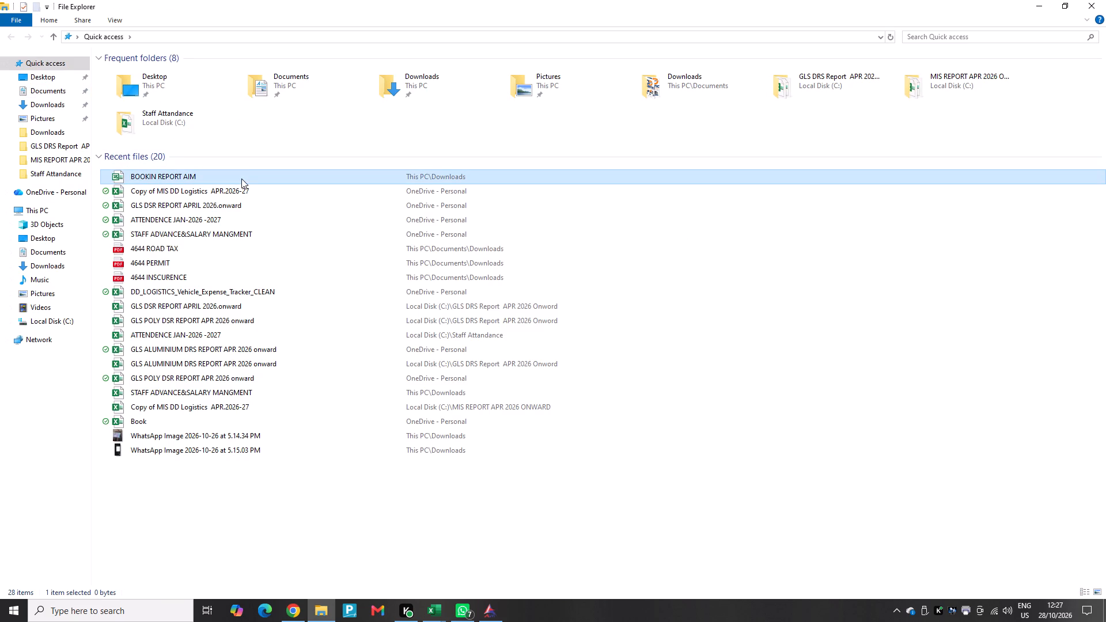
double_click(241, 179)
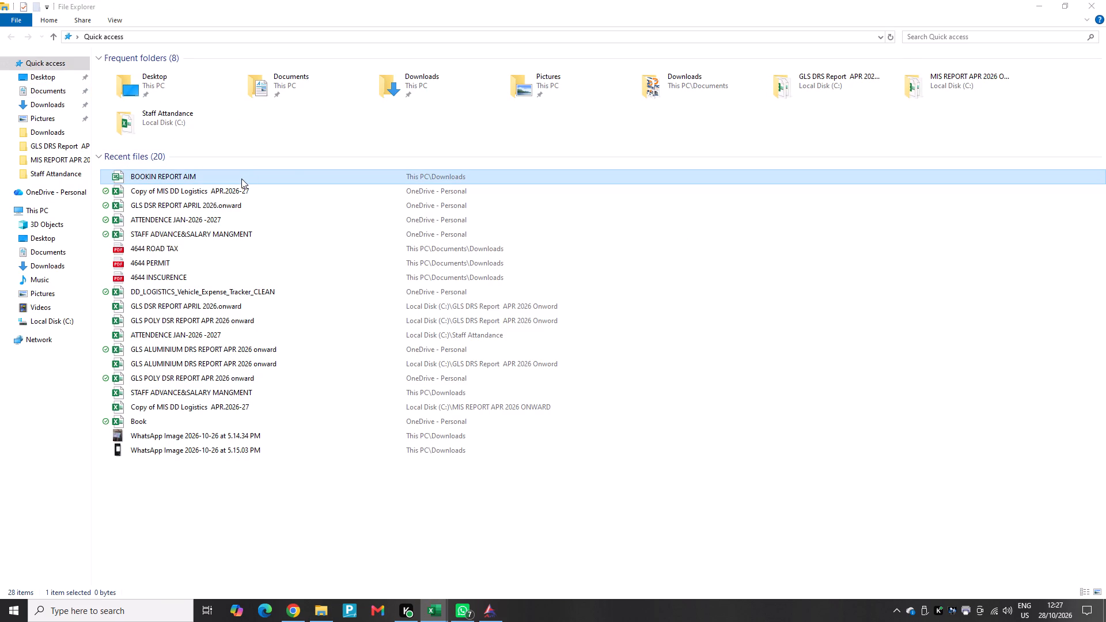
Open the BOOKIN REPORT AIM workbook from the recent files, check its Booking Register sheet and close it.
click(241, 179)
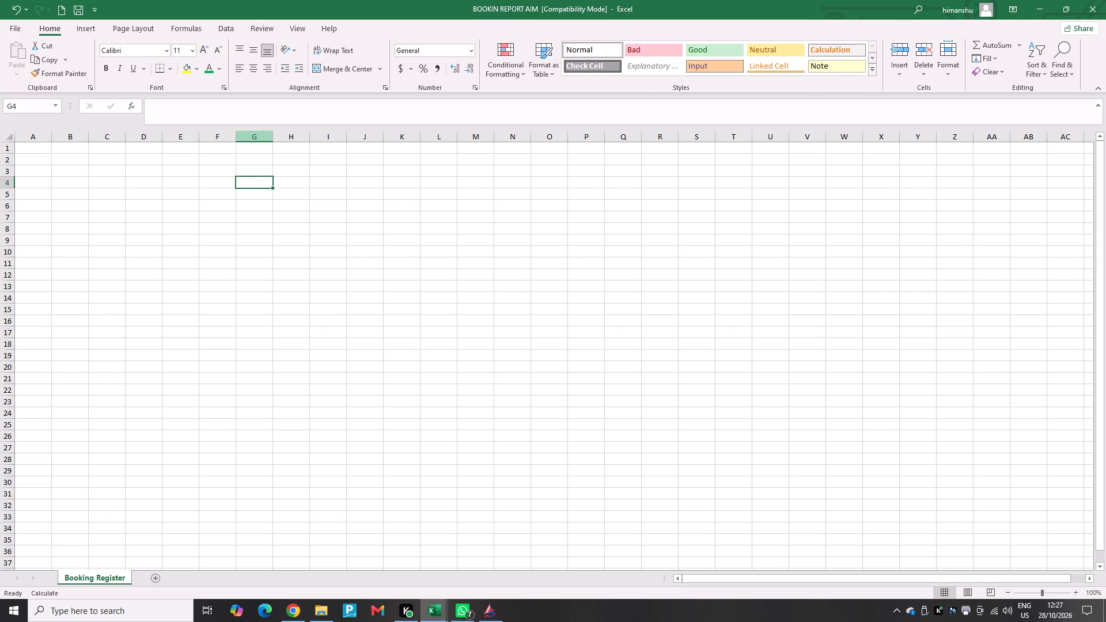
scroll(248, 174, up, 5)
scroll(248, 174, down, 6)
click(1105, 0)
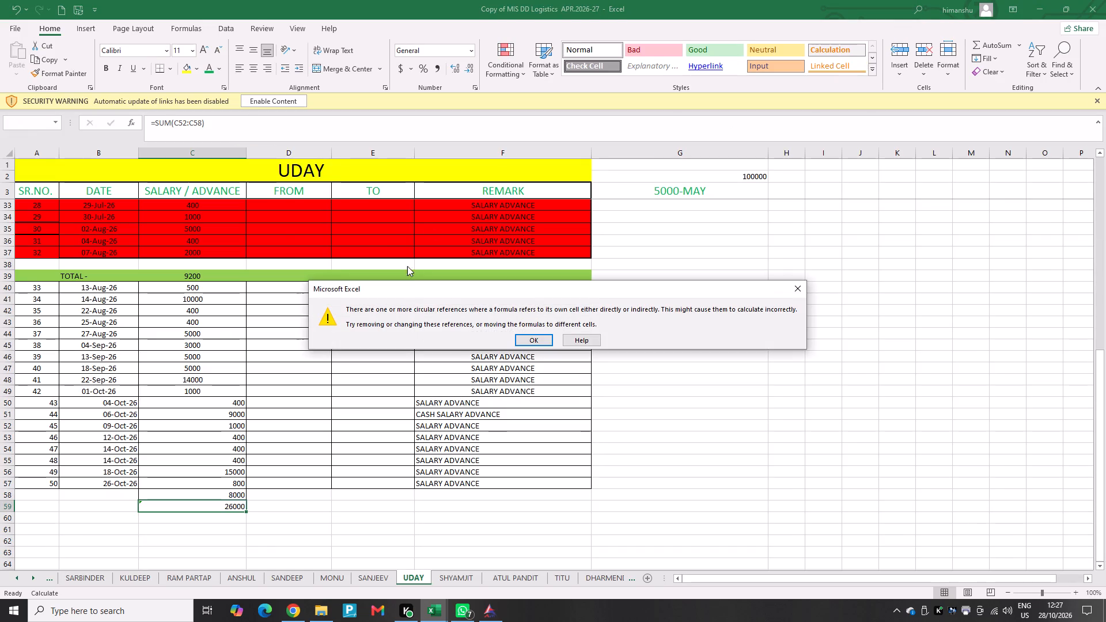
click(532, 340)
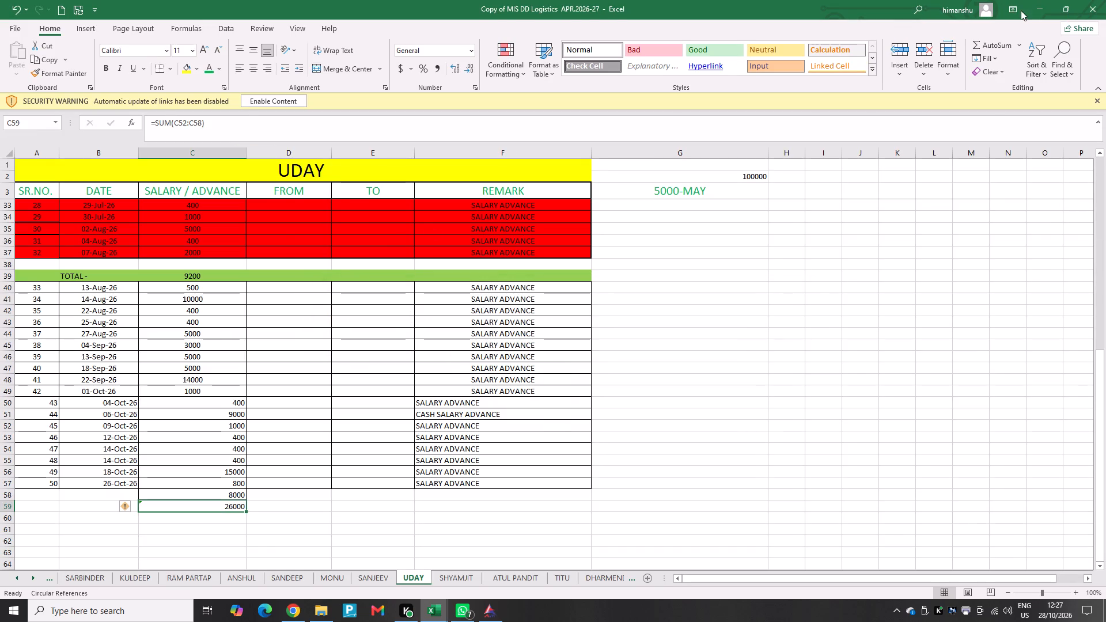
click(1022, 7)
click(687, 196)
click(720, 187)
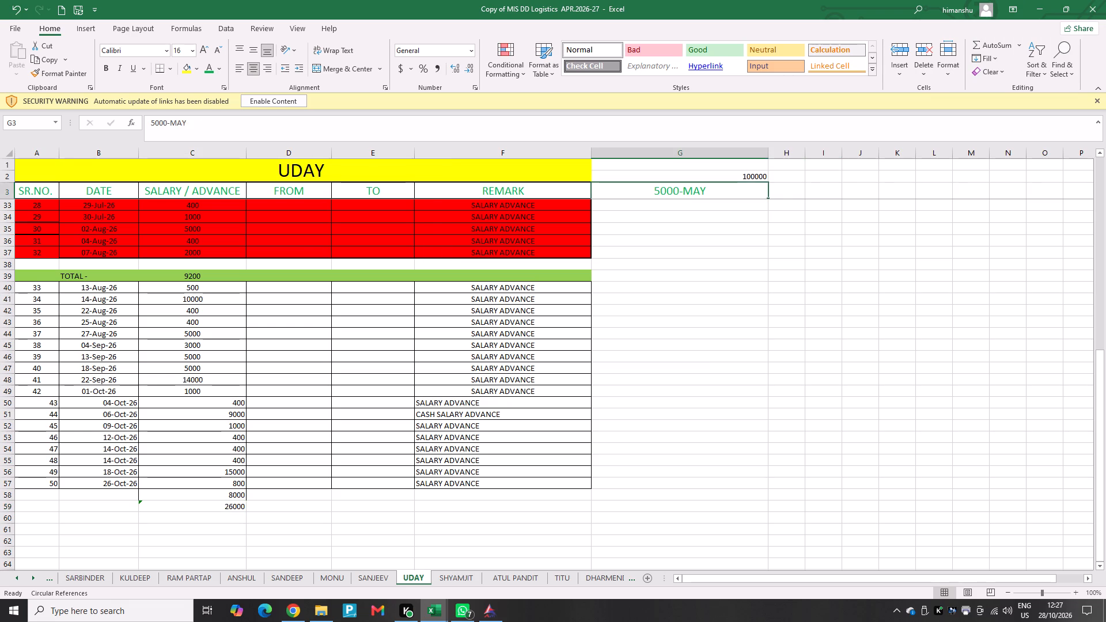
scroll(712, 213, up, 5)
click(1042, 6)
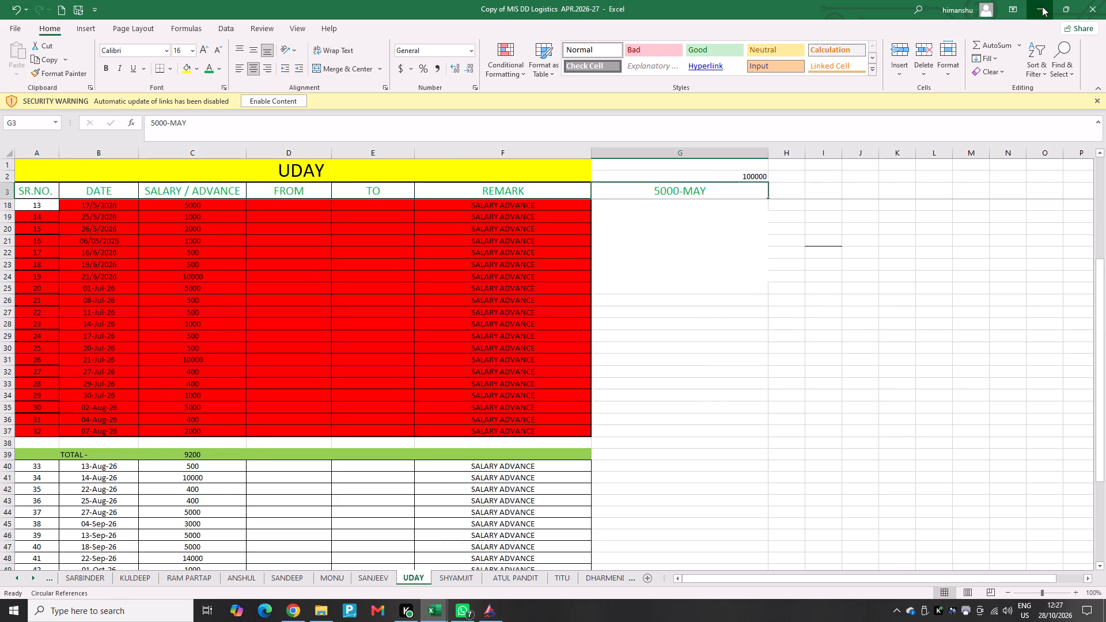
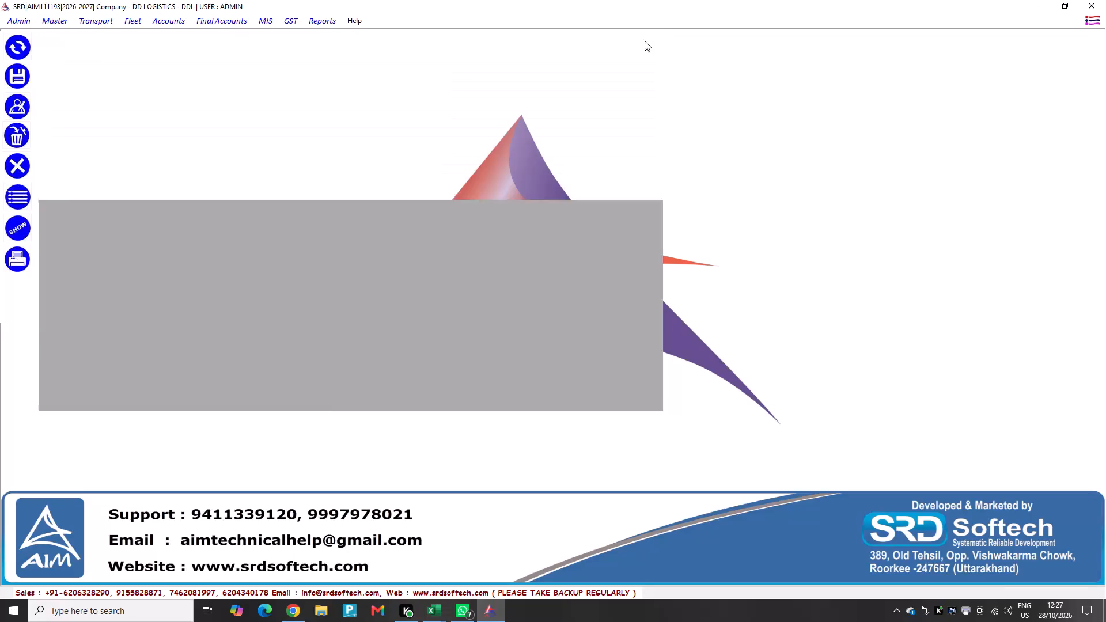
Open the Booking Register with GR Track report.
click(329, 20)
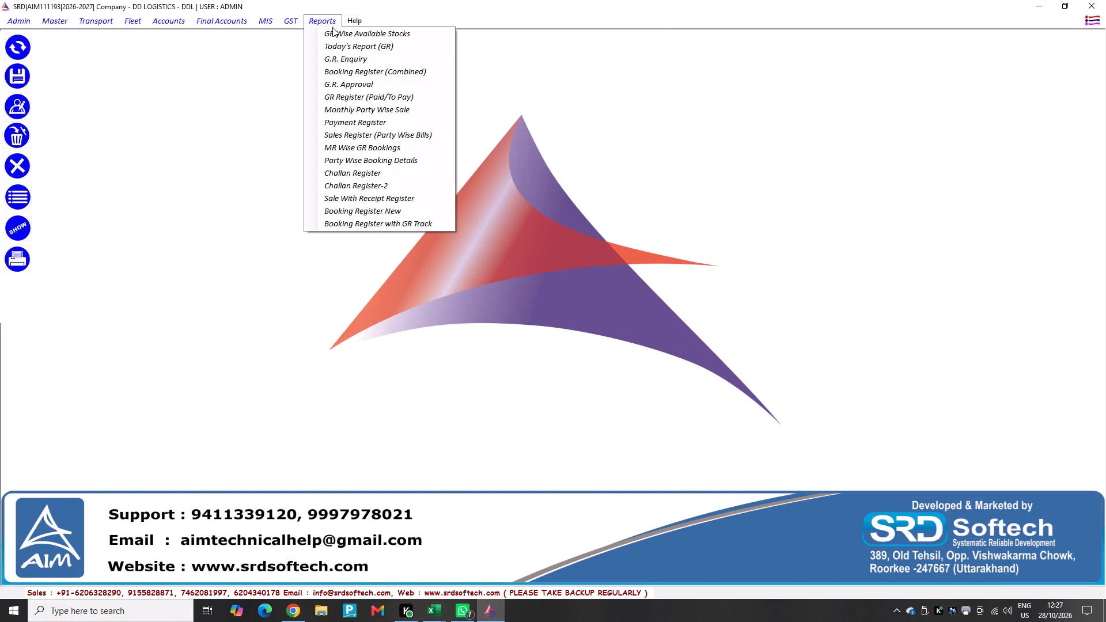
click(349, 226)
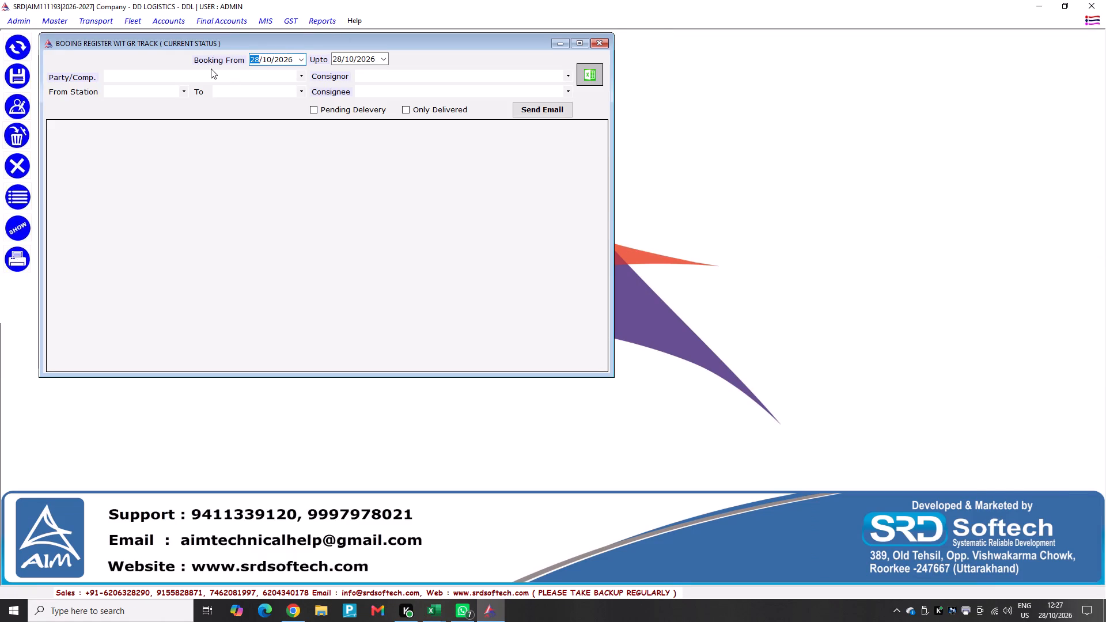
Check the available Party/Comp. choices in the booking register with GR track, leaving the party filter blank.
click(211, 69)
click(212, 75)
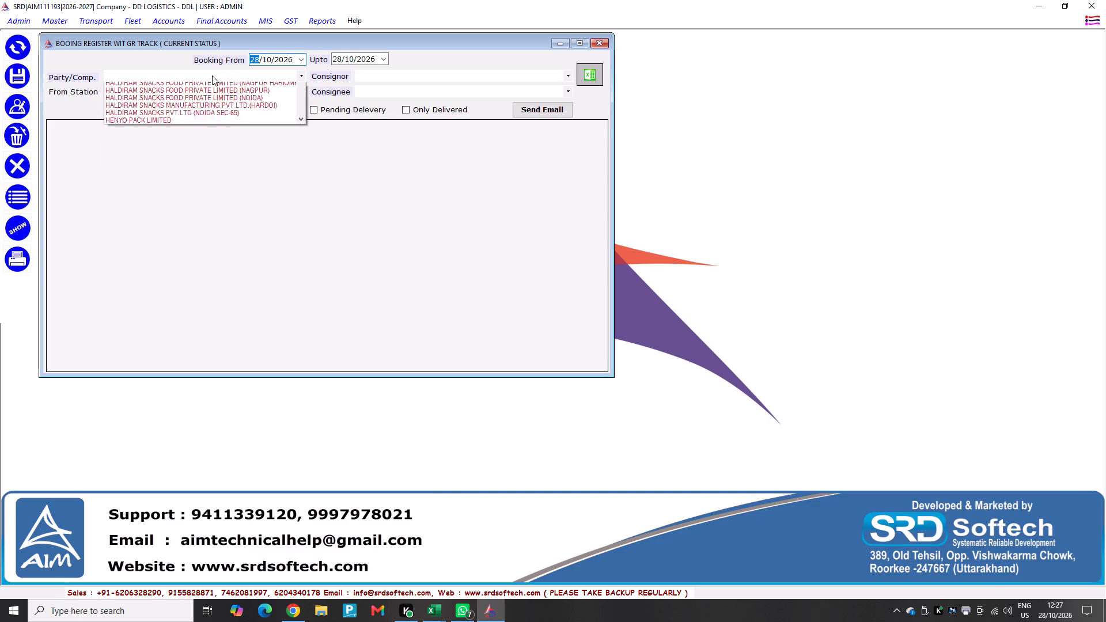
click(212, 75)
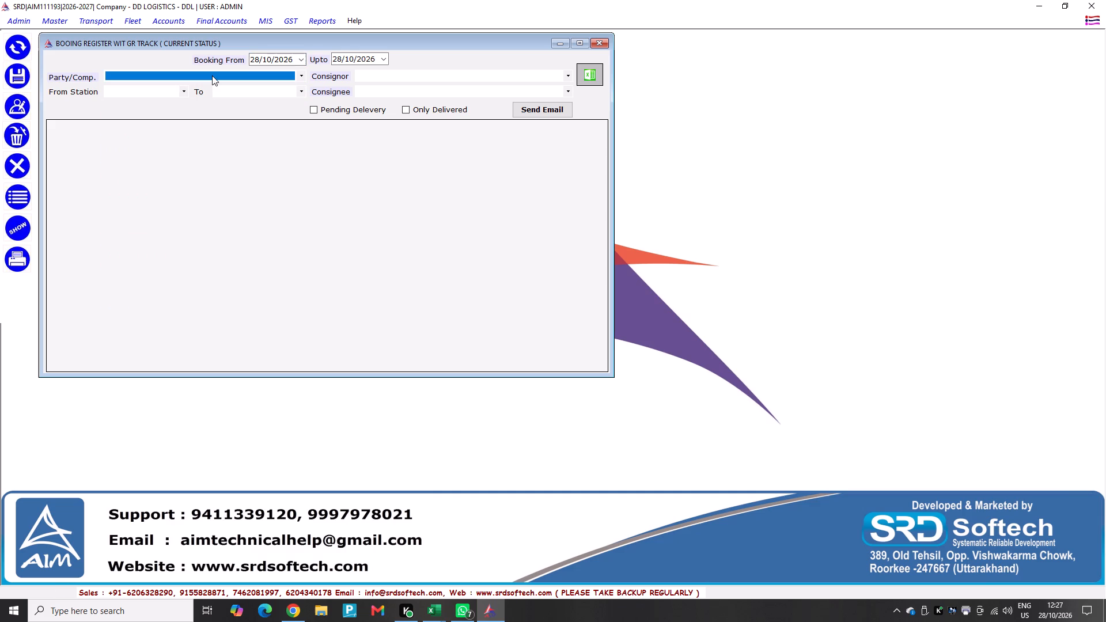
Enable the Pending Delevery and Only Delivered filters in the booking register with GR track.
key(Tab)
key(Tab)
key(Tab)
key(Tab)
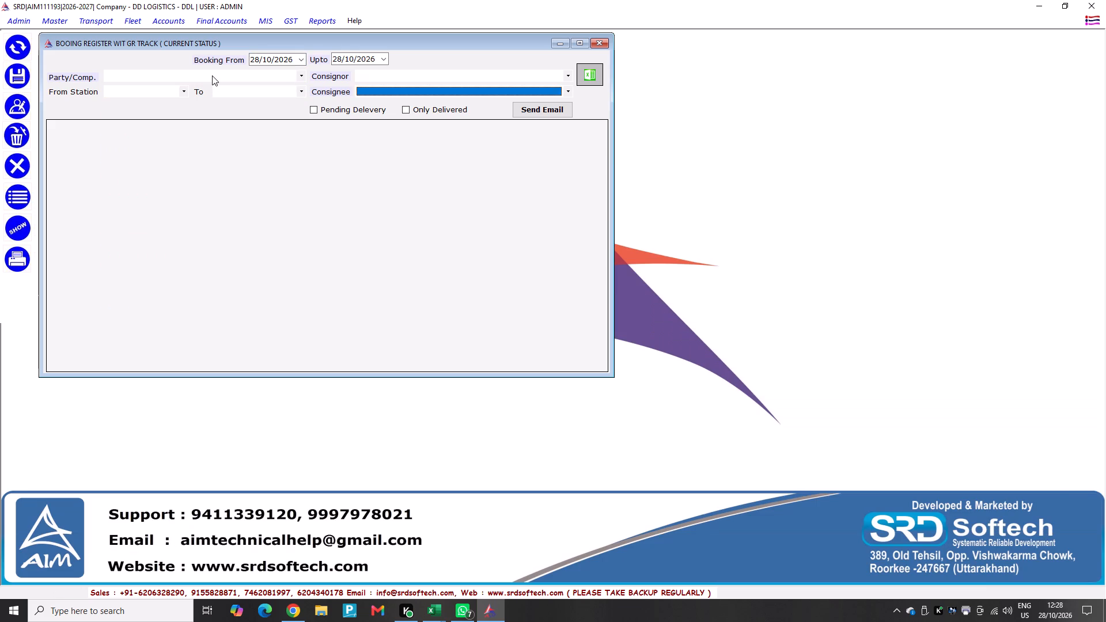
key(Tab)
key(Tab)
click(328, 109)
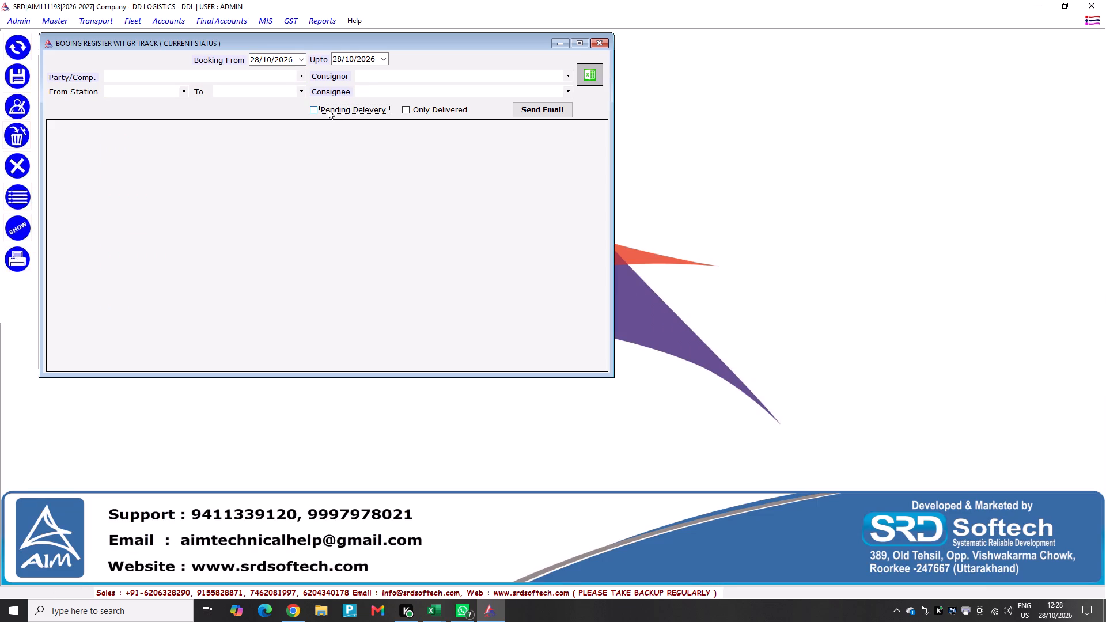
key(Tab)
click(399, 111)
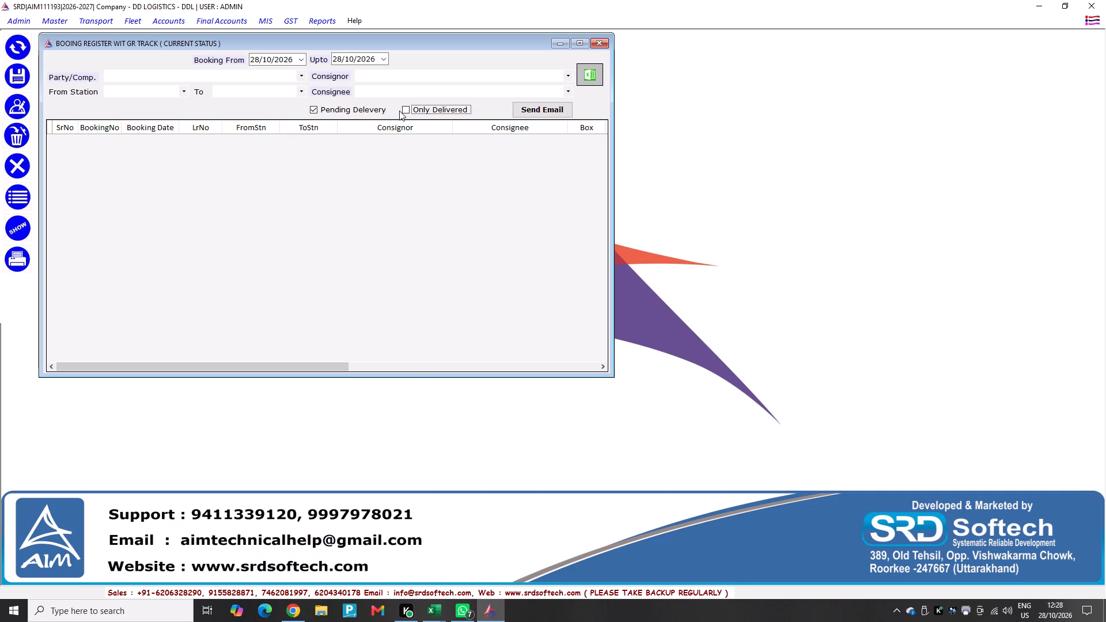
click(407, 109)
key(Tab)
key(Tab)
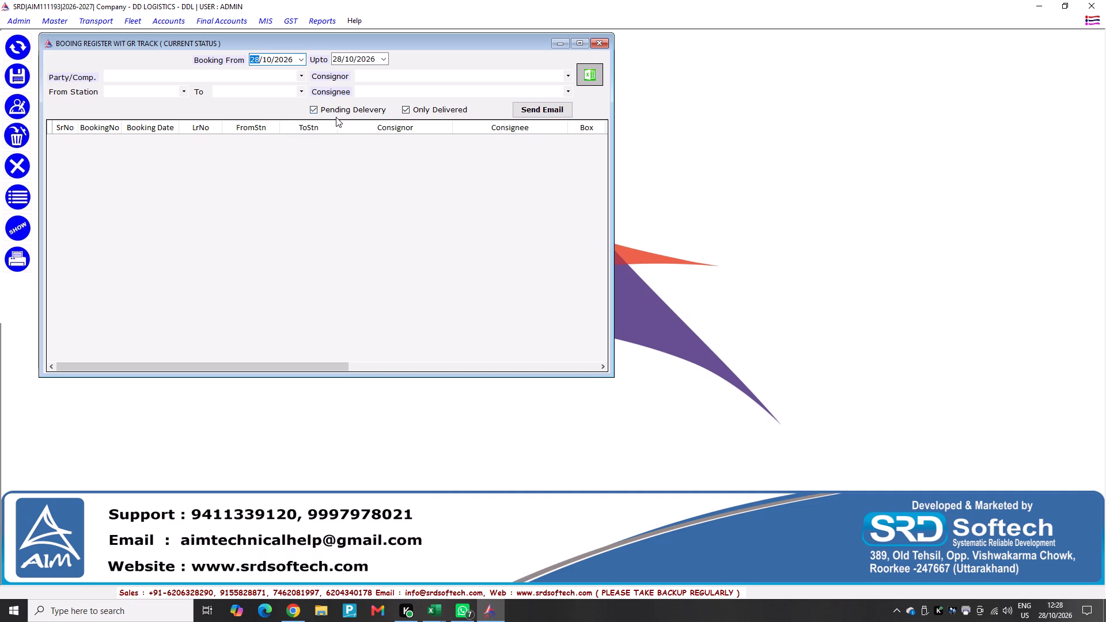
Examine the Party/Comp. list and the Consignor and Consignee fields of the GR track register, and minimize its window.
key(Tab)
key(Tab)
click(269, 77)
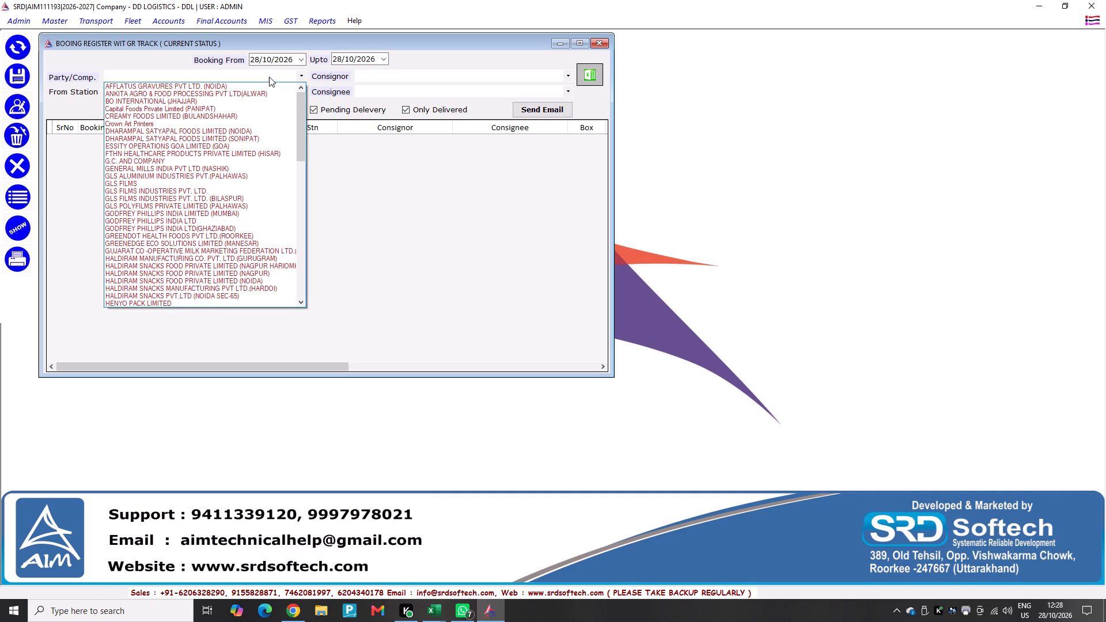
scroll(259, 115, down, 4)
scroll(234, 246, down, 6)
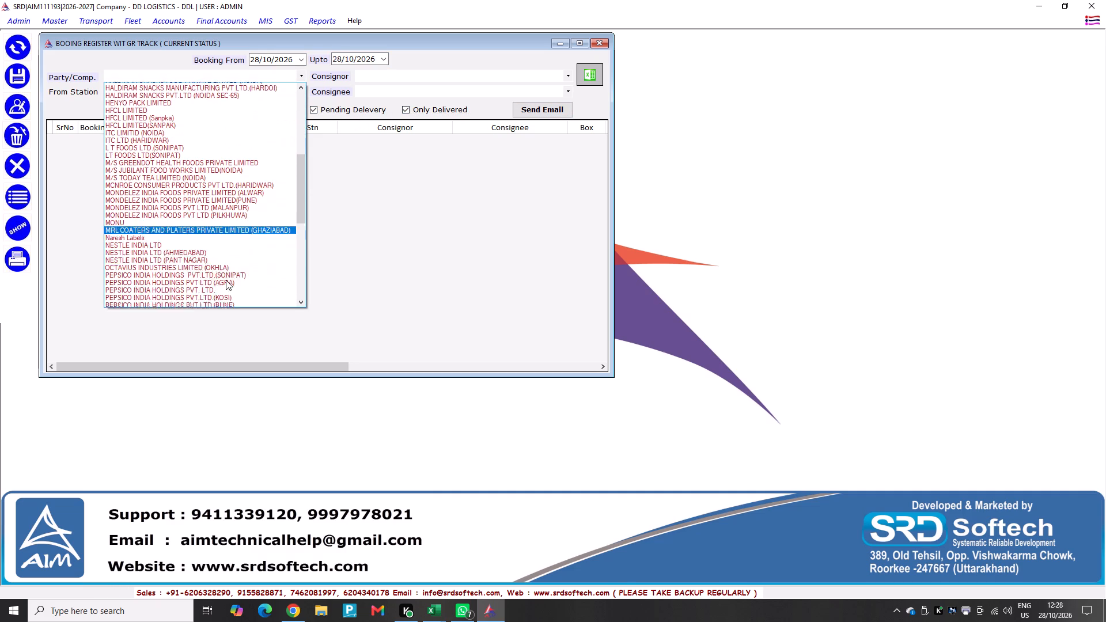
scroll(224, 291, down, 20)
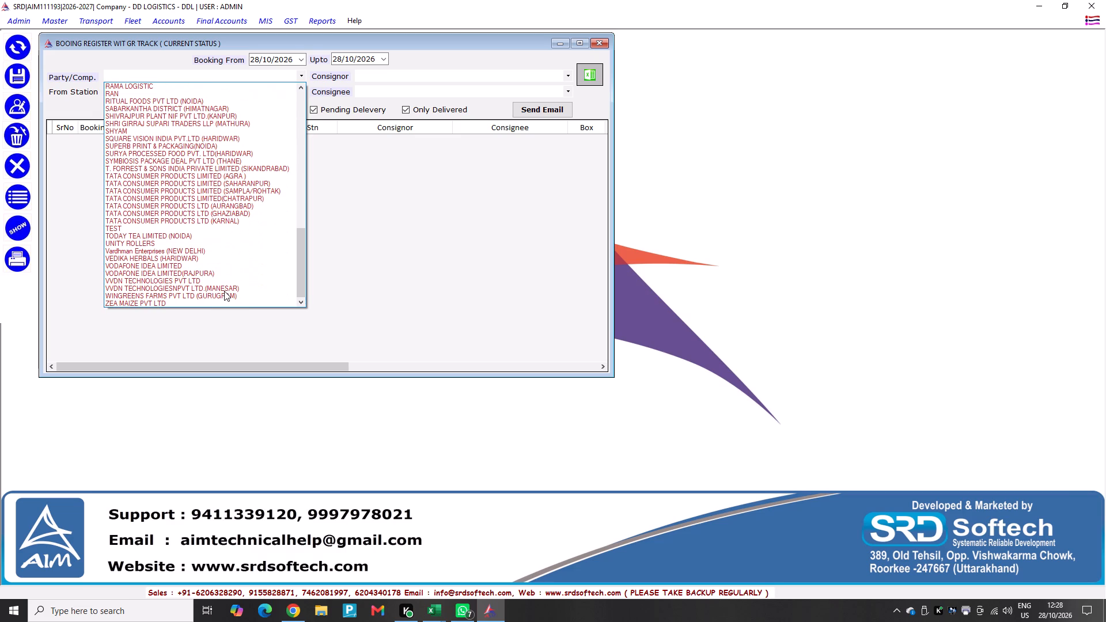
scroll(224, 291, down, 2)
scroll(224, 291, up, 6)
click(378, 190)
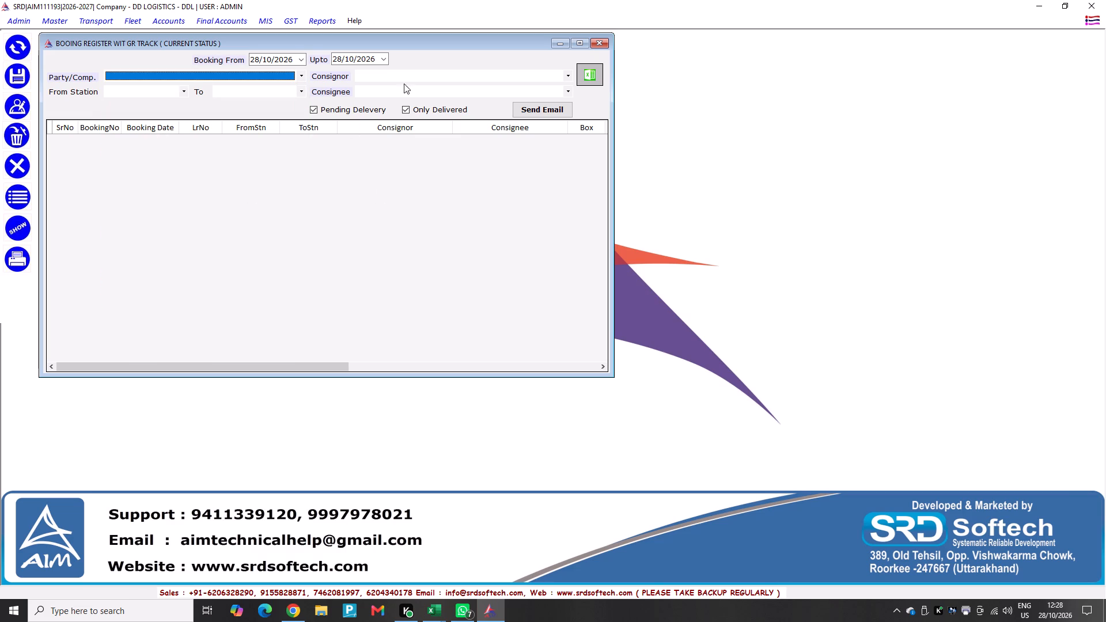
click(406, 95)
click(406, 93)
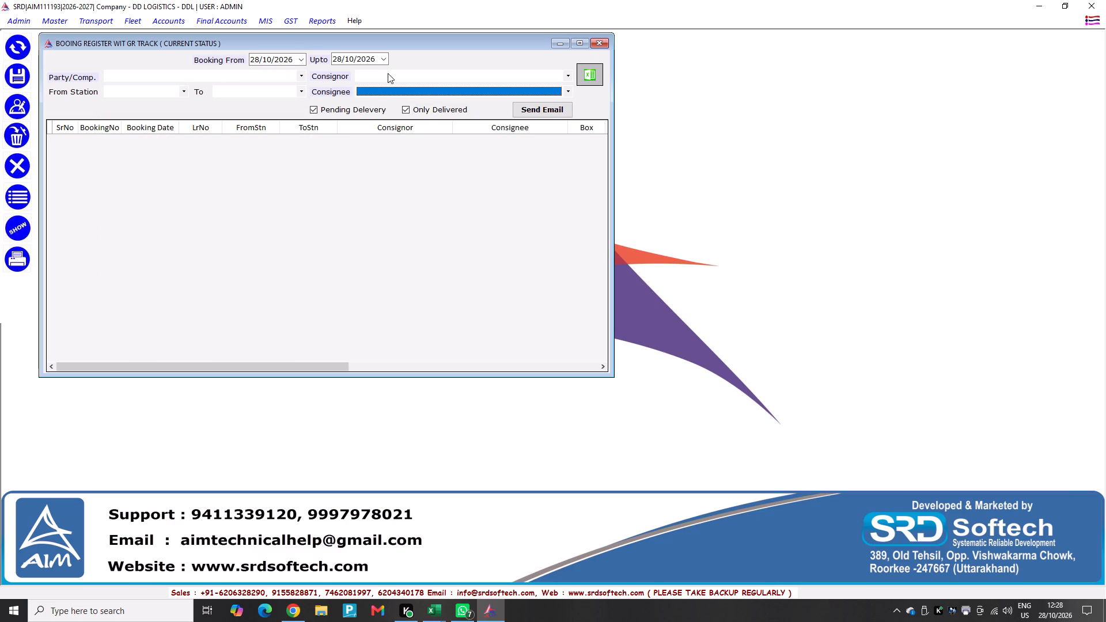
click(390, 71)
click(391, 71)
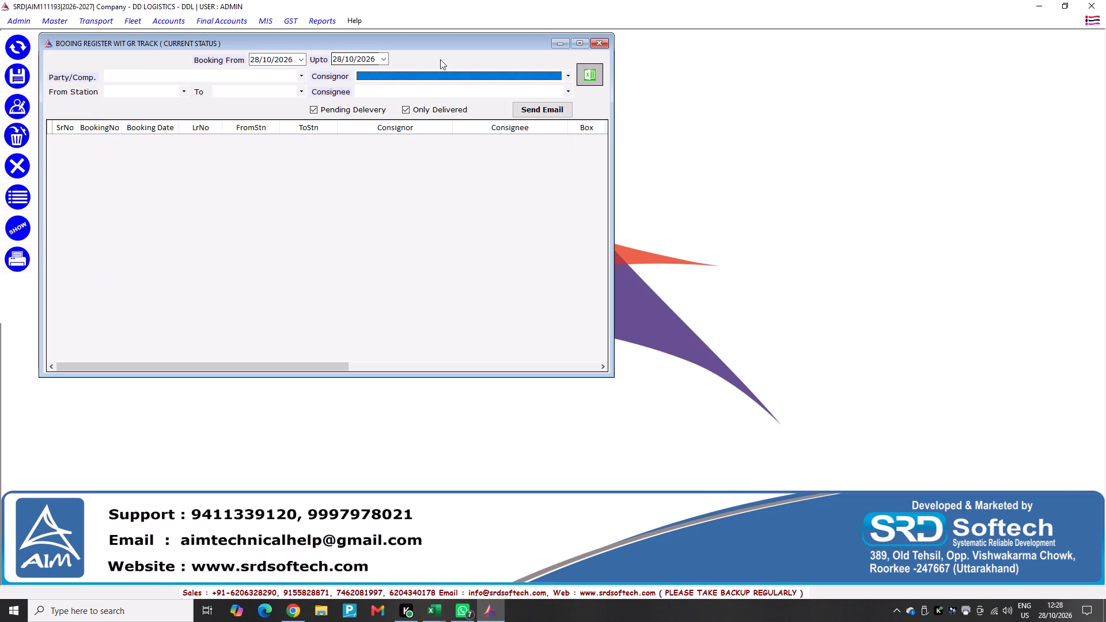
click(563, 41)
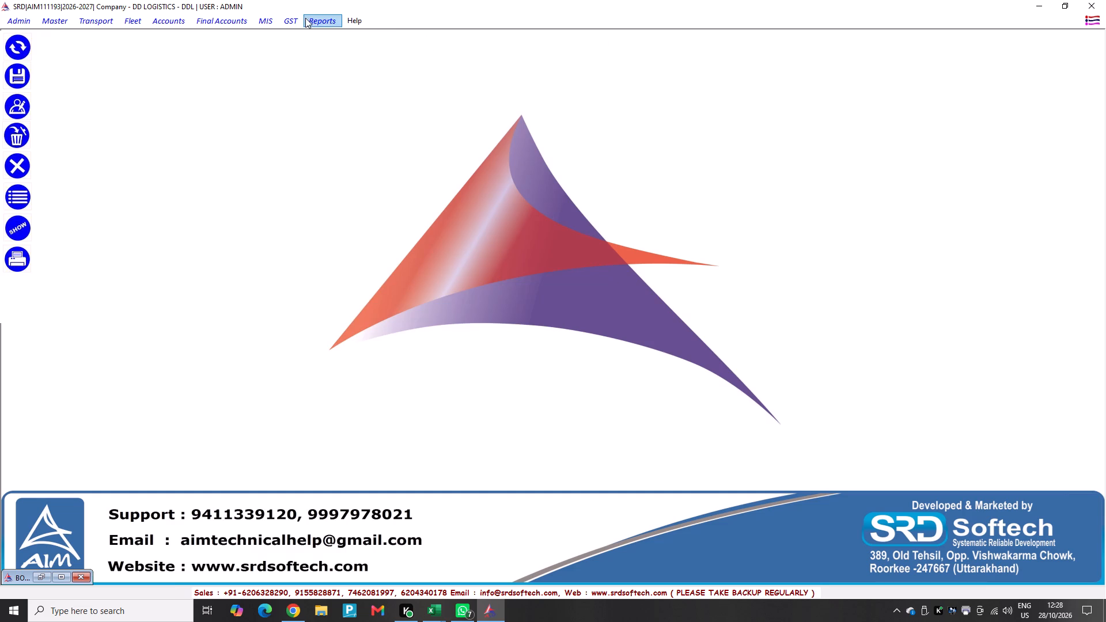
Open the Booking Register New report, examine its booking date range fields and close it.
click(267, 15)
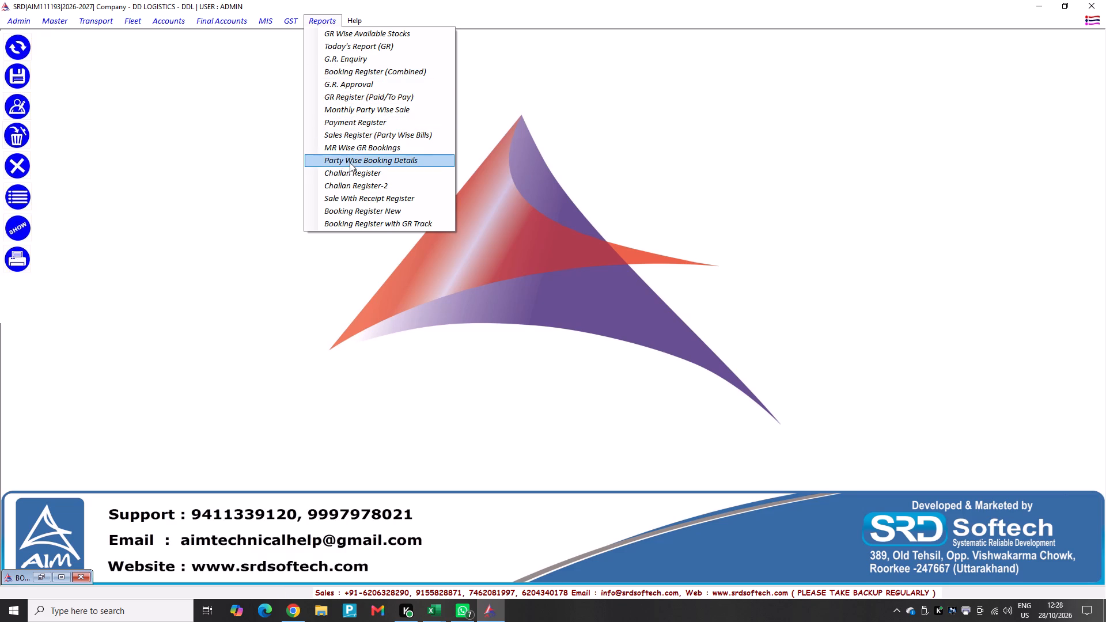
click(389, 212)
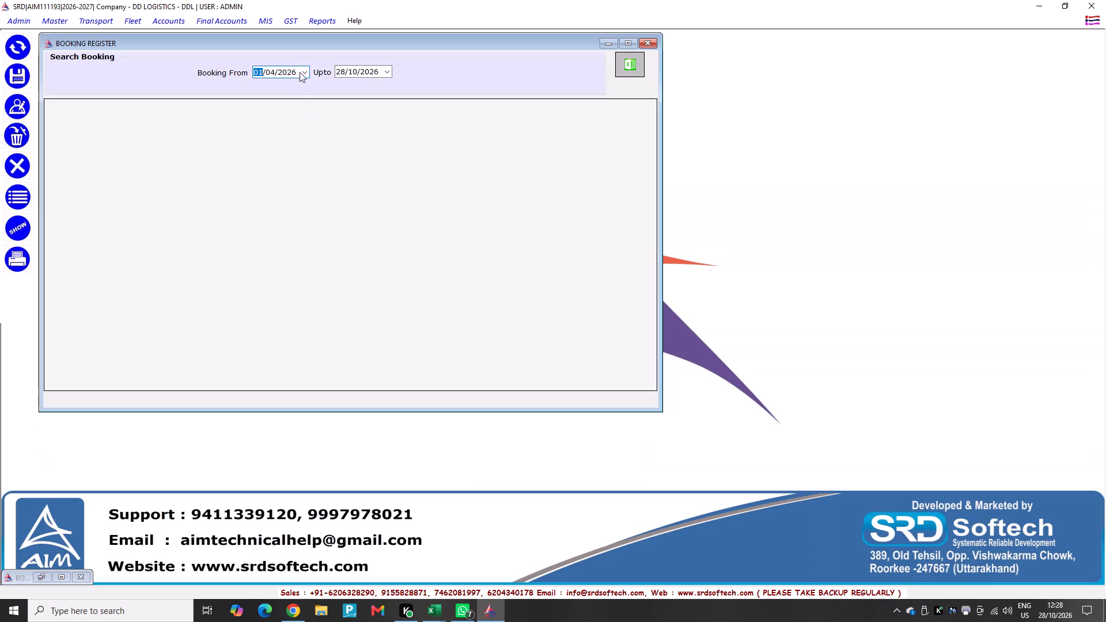
double_click(171, 147)
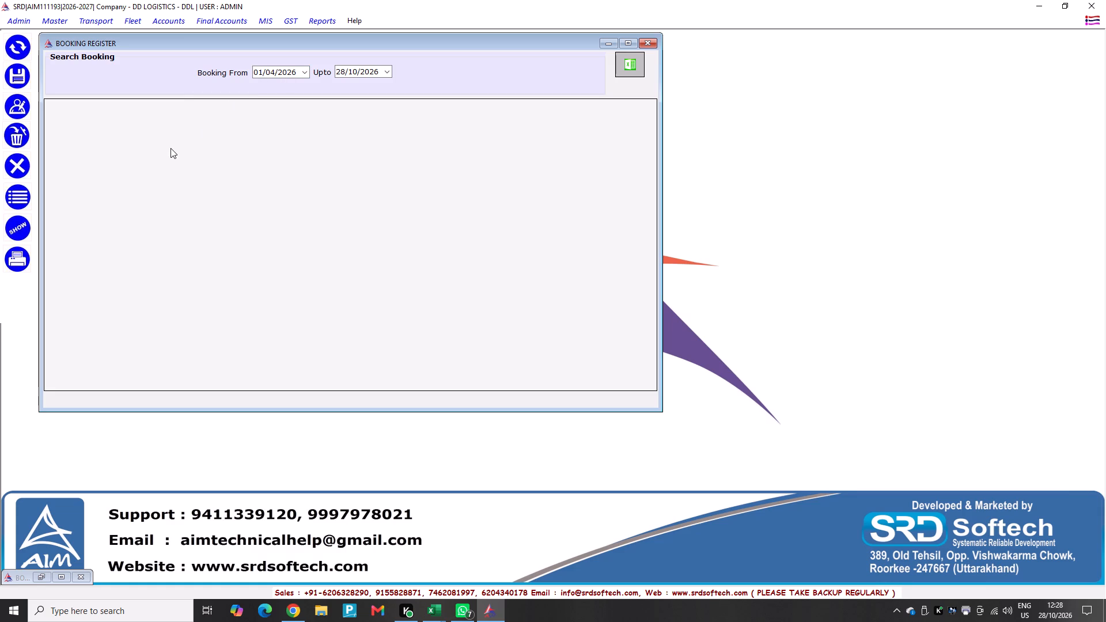
scroll(171, 148, down, 4)
middle_click(171, 148)
scroll(171, 148, up, 4)
click(354, 67)
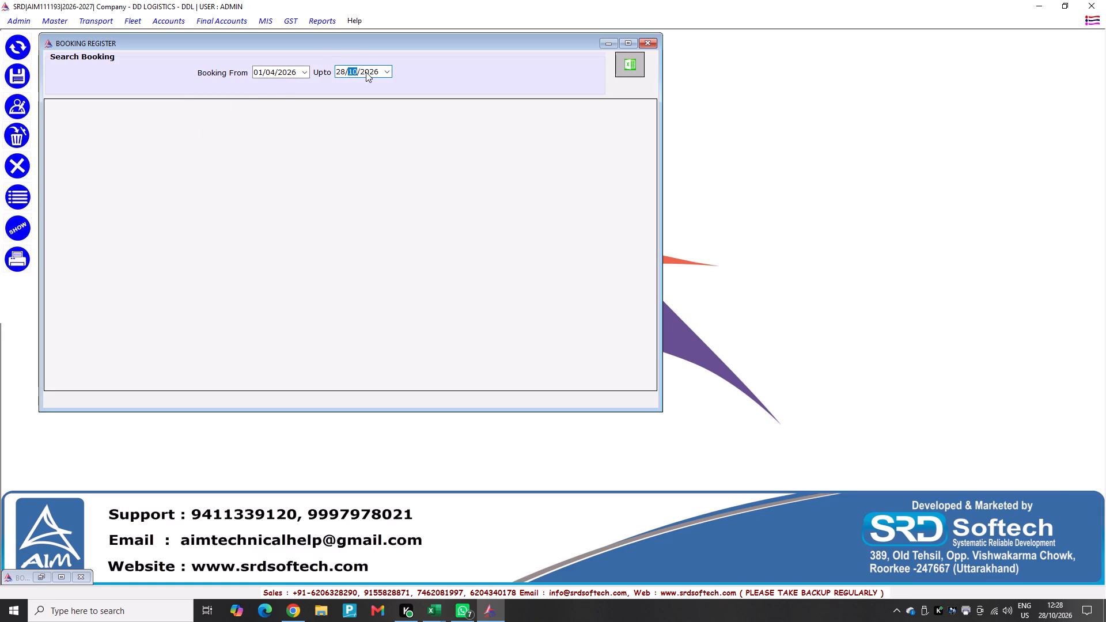
click(366, 72)
click(381, 73)
click(388, 73)
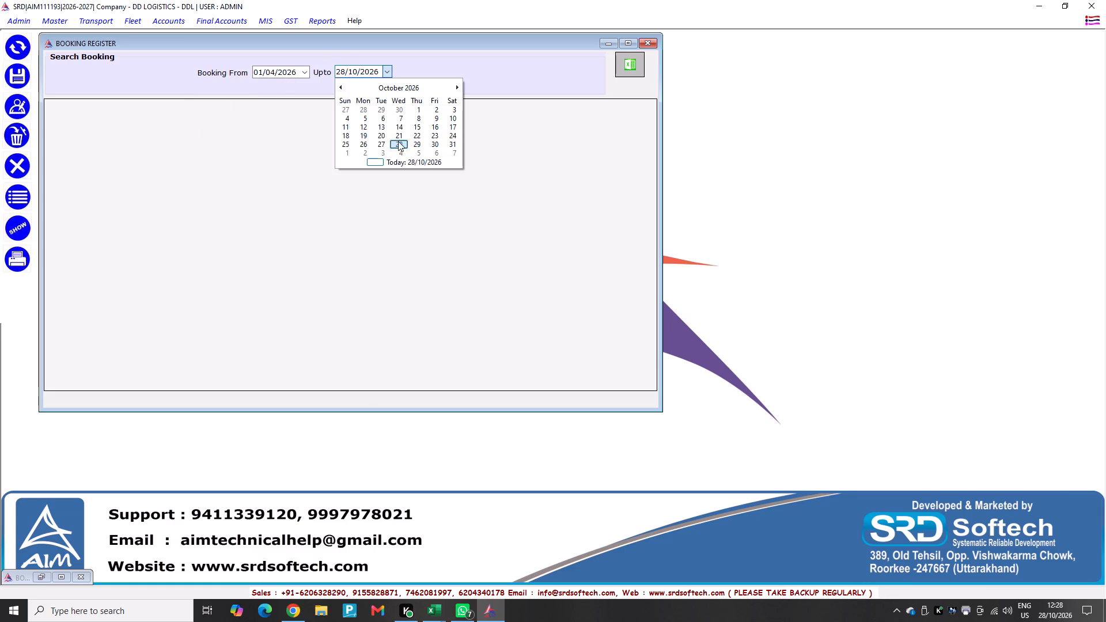
click(398, 141)
click(652, 45)
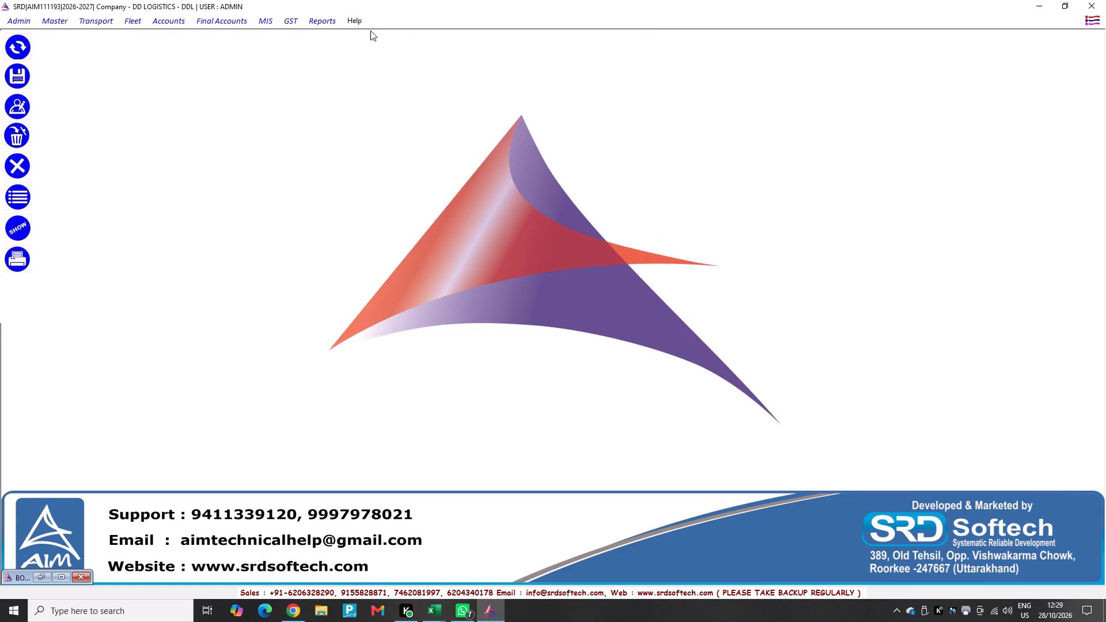
Open the MR Wise GR Bookings report, select the first listed field staff member to view its filters, and close it.
click(335, 19)
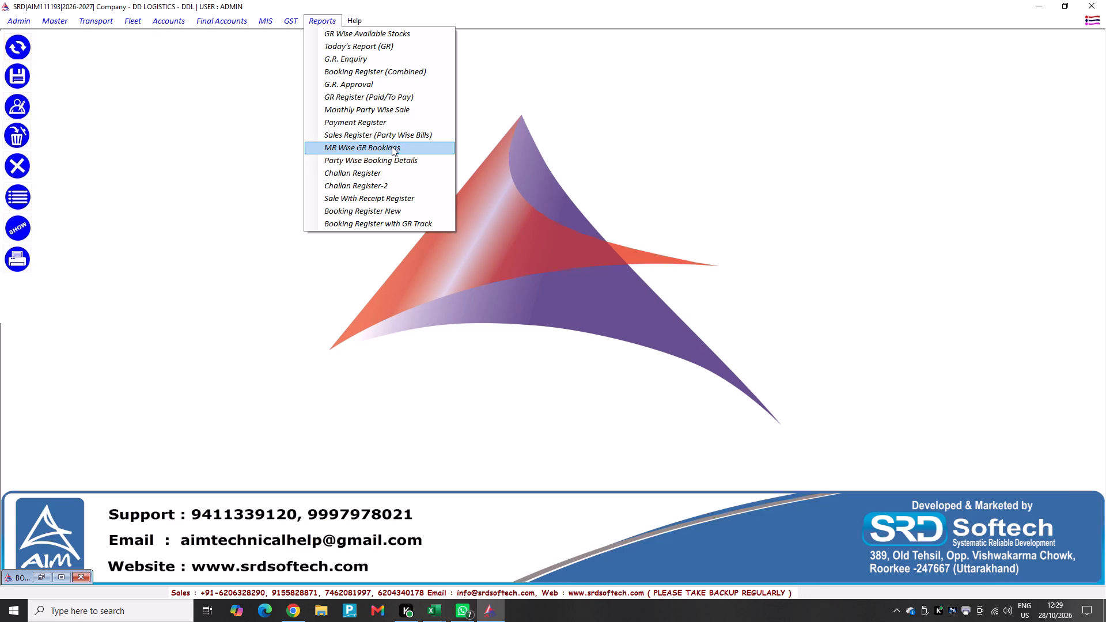
click(392, 146)
click(476, 57)
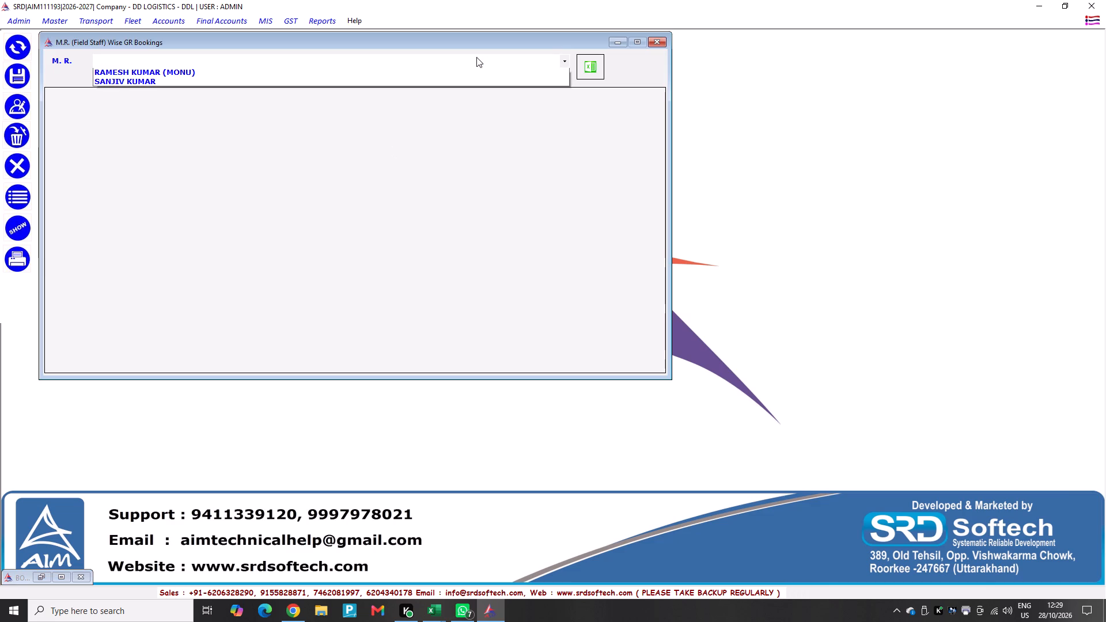
click(447, 56)
click(438, 66)
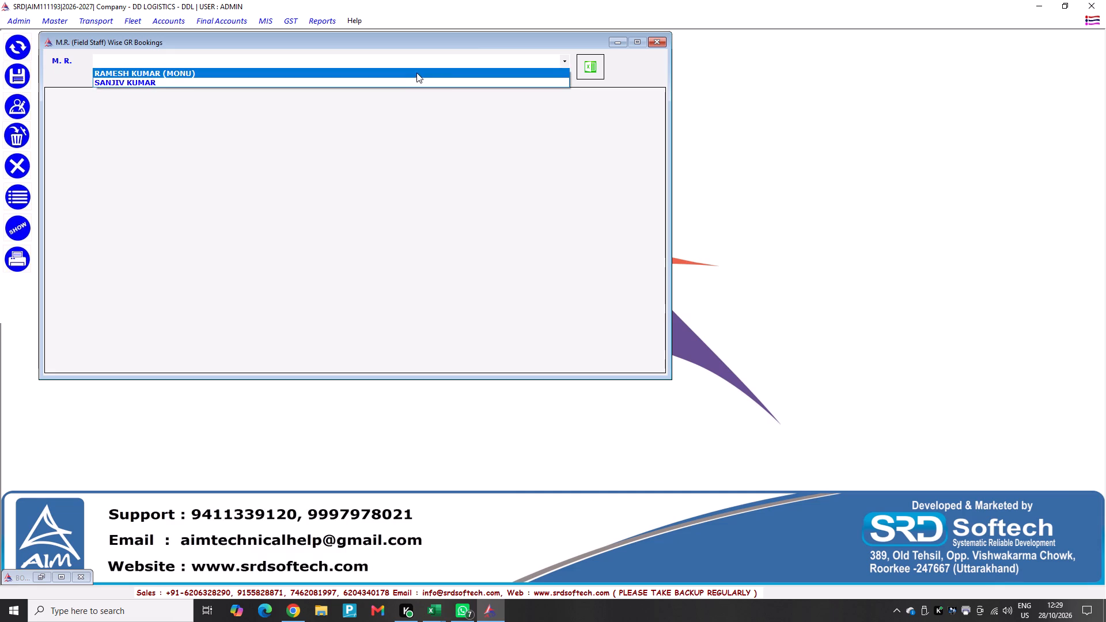
click(416, 73)
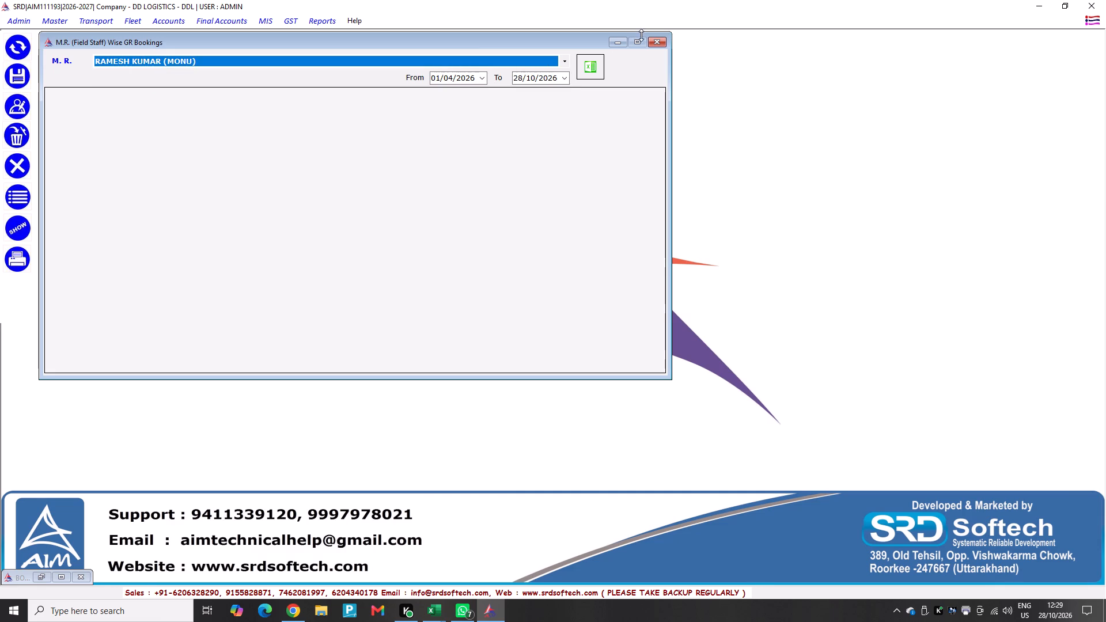
click(654, 41)
Open a new Booking Register with GR Track report.
click(321, 17)
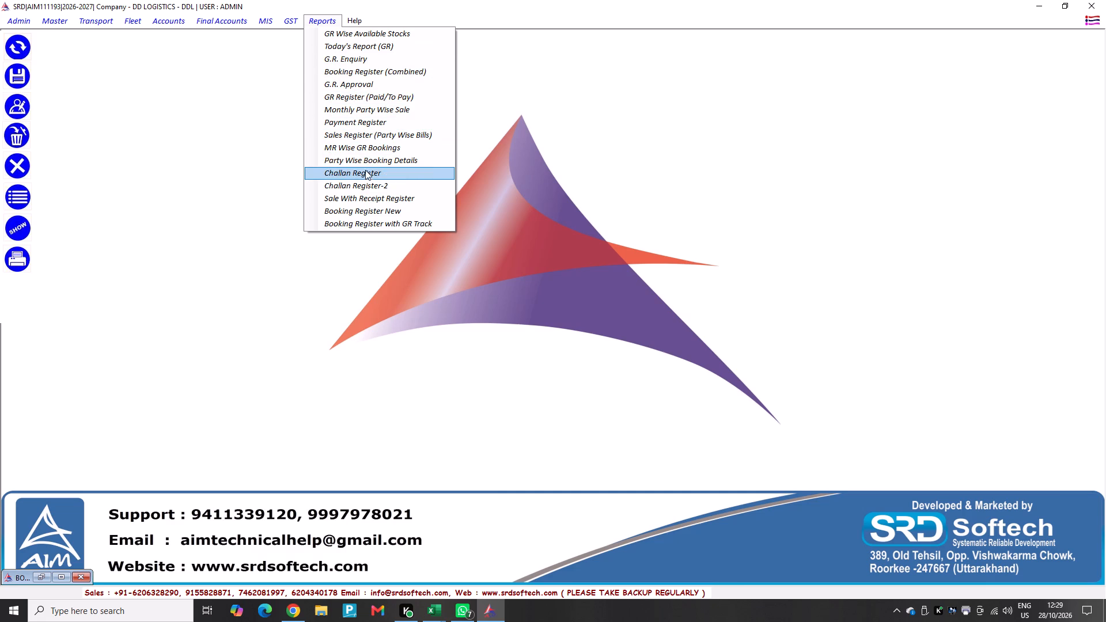
click(359, 219)
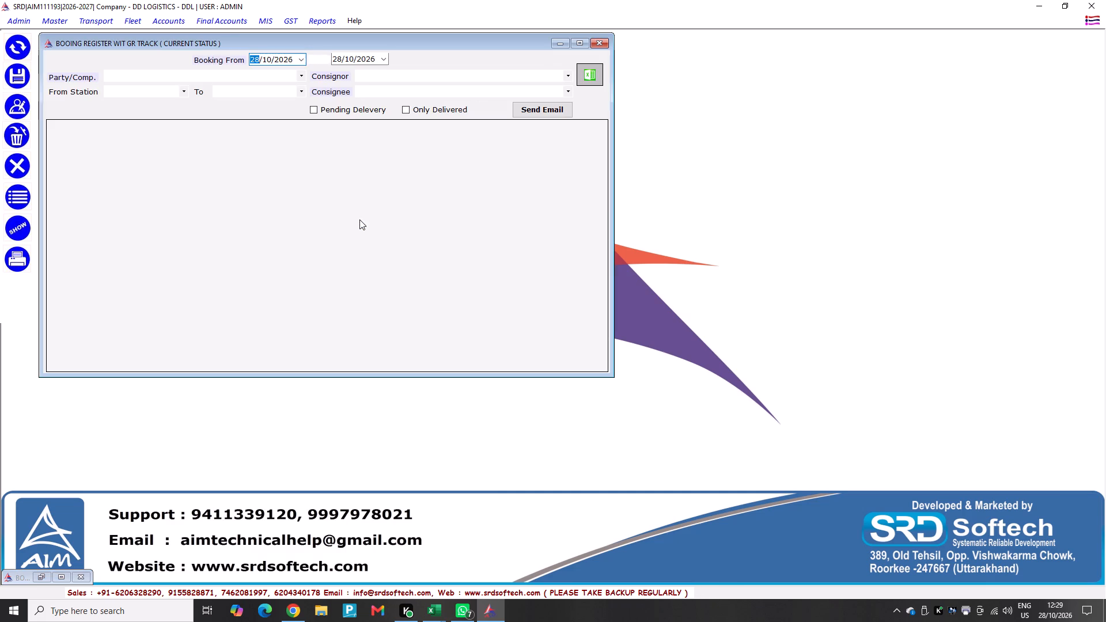
Set the Party/Comp. filter to AFFLATUS GRAVURES PVT LTD. (NOIDA).
click(264, 75)
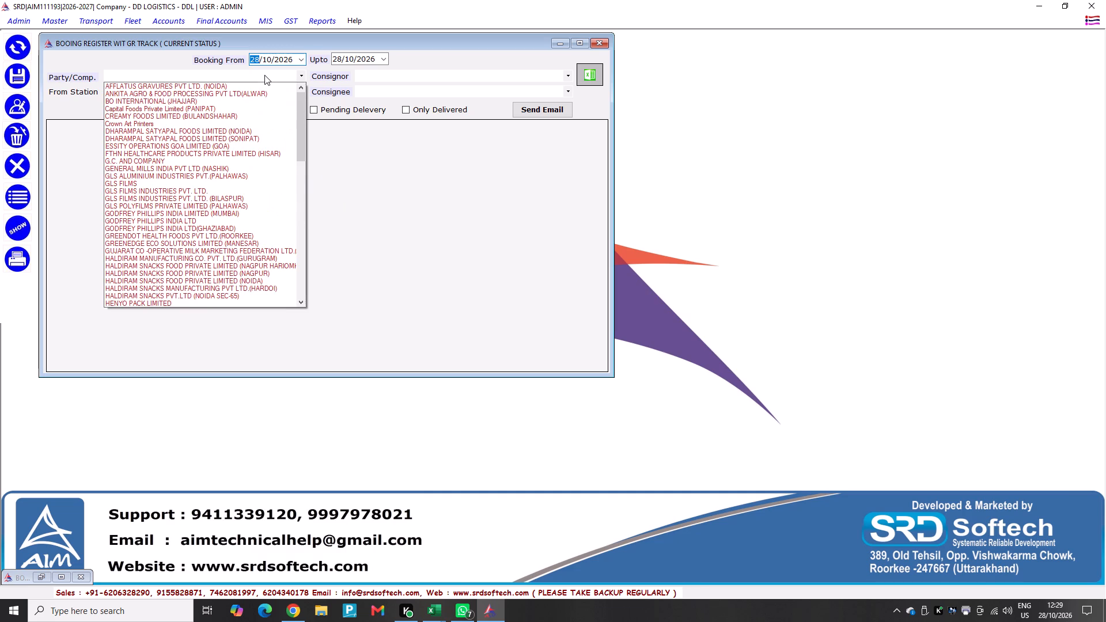
click(246, 88)
key(Tab)
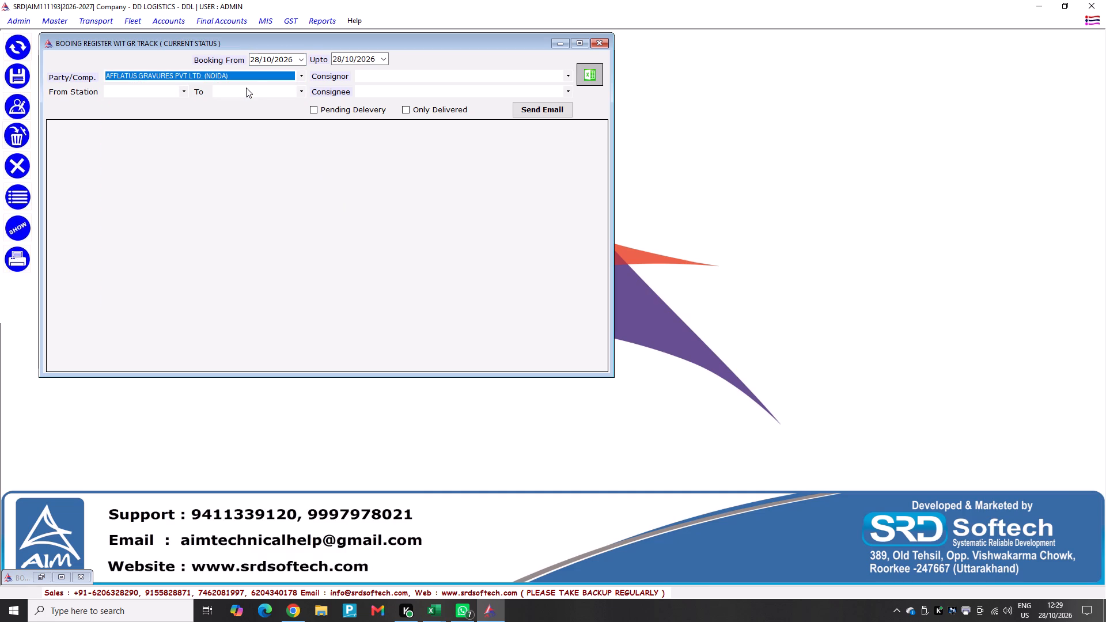
key(Tab)
key(Tab)
key(Tab)
key(Tab)
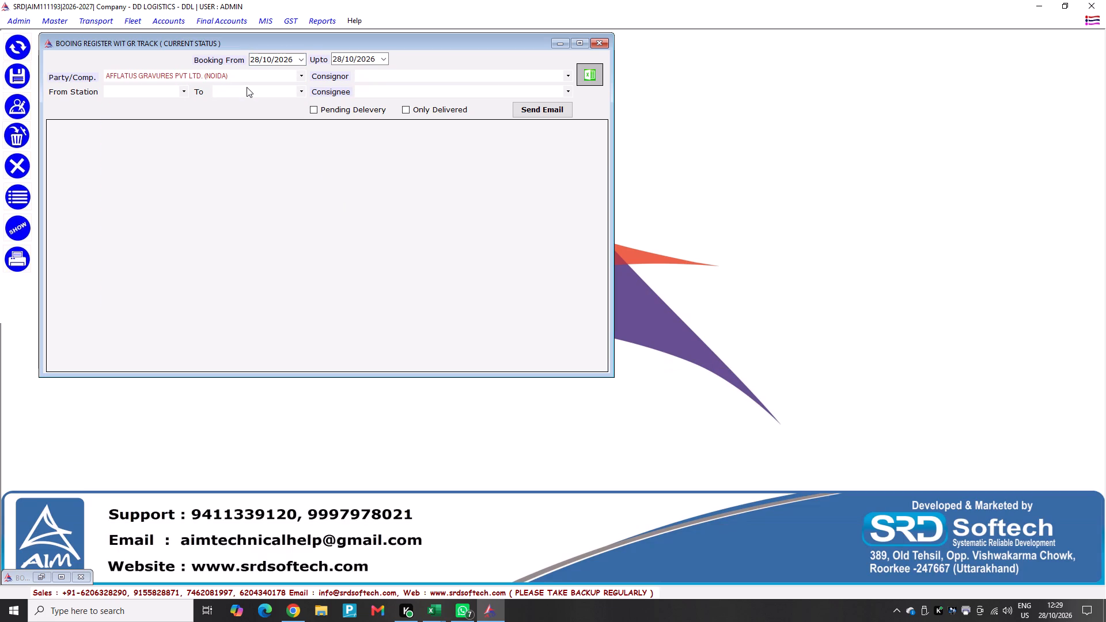
key(Tab)
Set the Consignor filter to GLS FILMS.
click(374, 79)
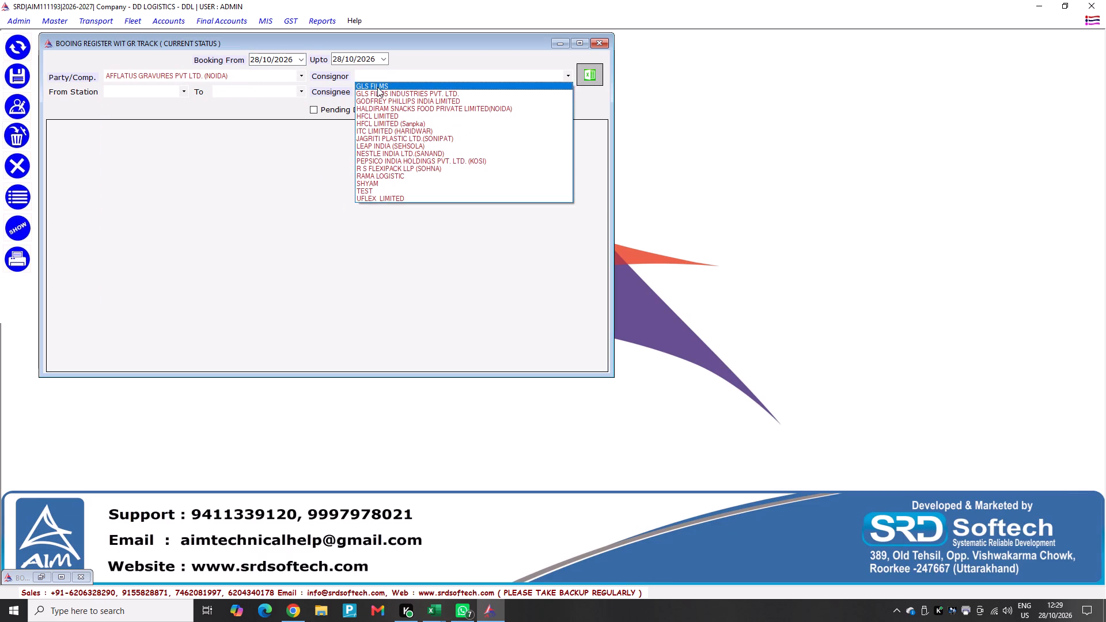
click(377, 87)
key(Tab)
key(Tab)
key(Tab)
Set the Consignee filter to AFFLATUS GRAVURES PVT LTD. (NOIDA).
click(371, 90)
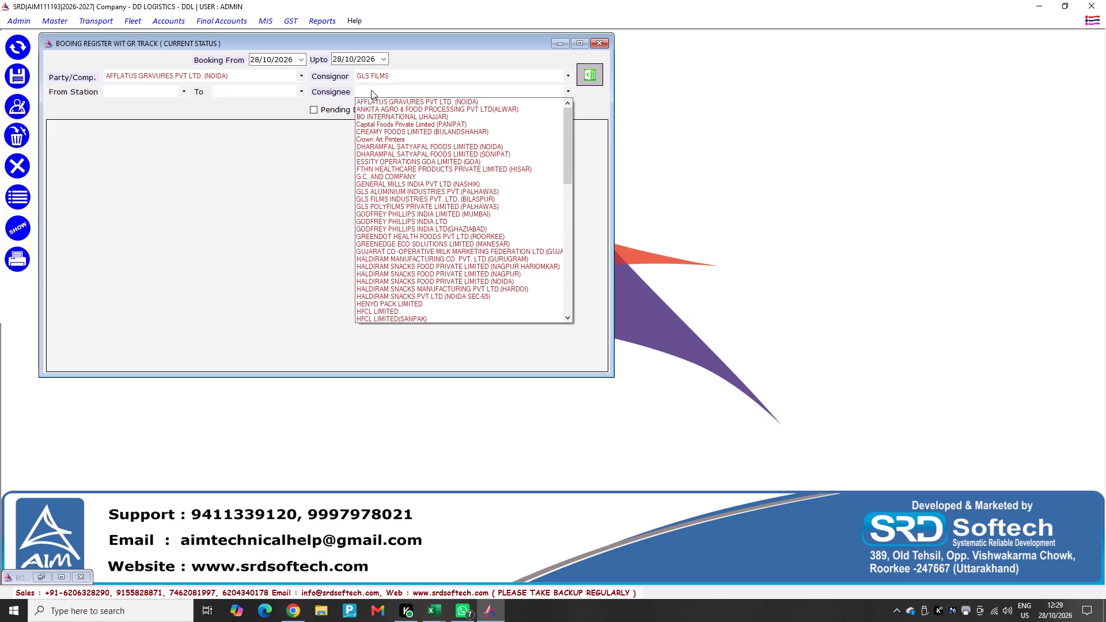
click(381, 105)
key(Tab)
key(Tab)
Set the Consignee filter to DHARAMPAL SATYAPAL FOODS LIMITED (NOIDA).
click(403, 90)
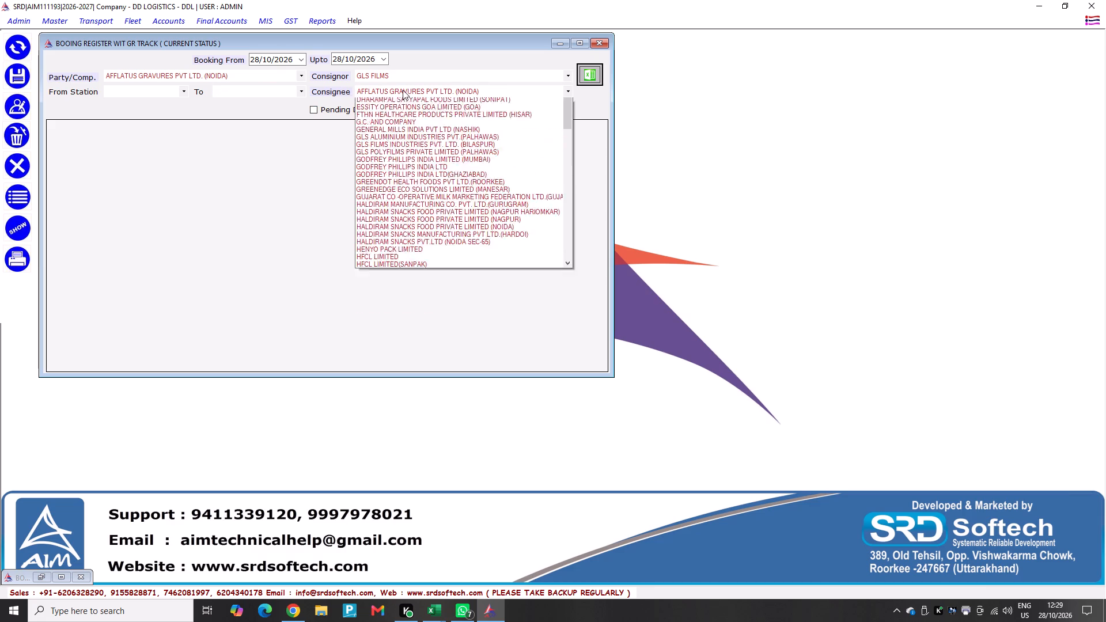
click(400, 146)
key(Tab)
key(Tab)
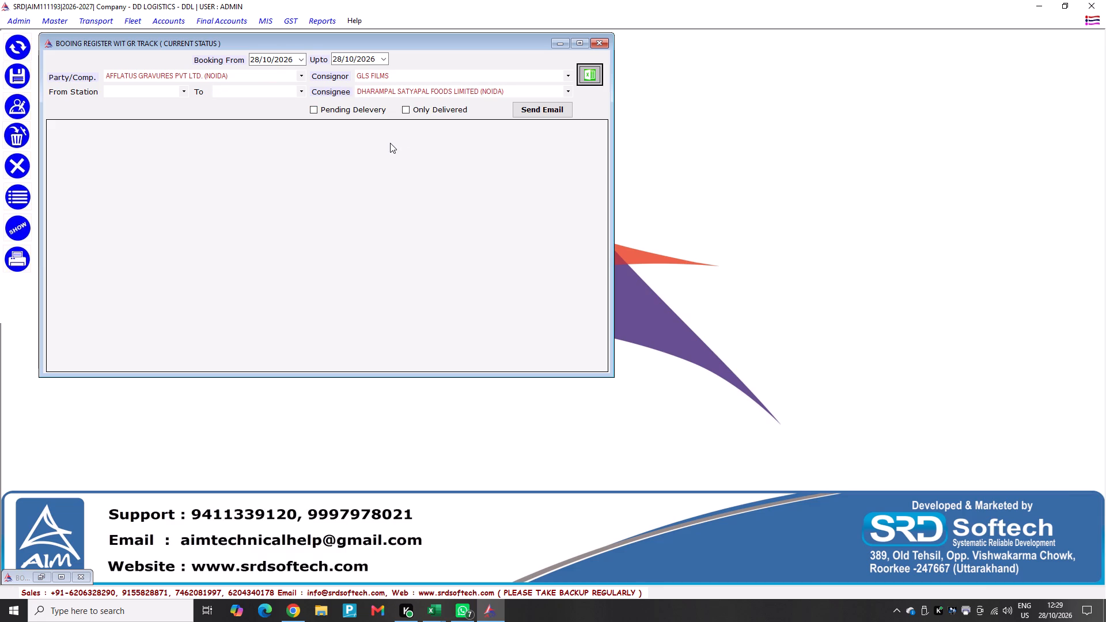
key(Tab)
key(Tab)
key(Tab)
key(Tab)
key(Tab)
key(Tab)
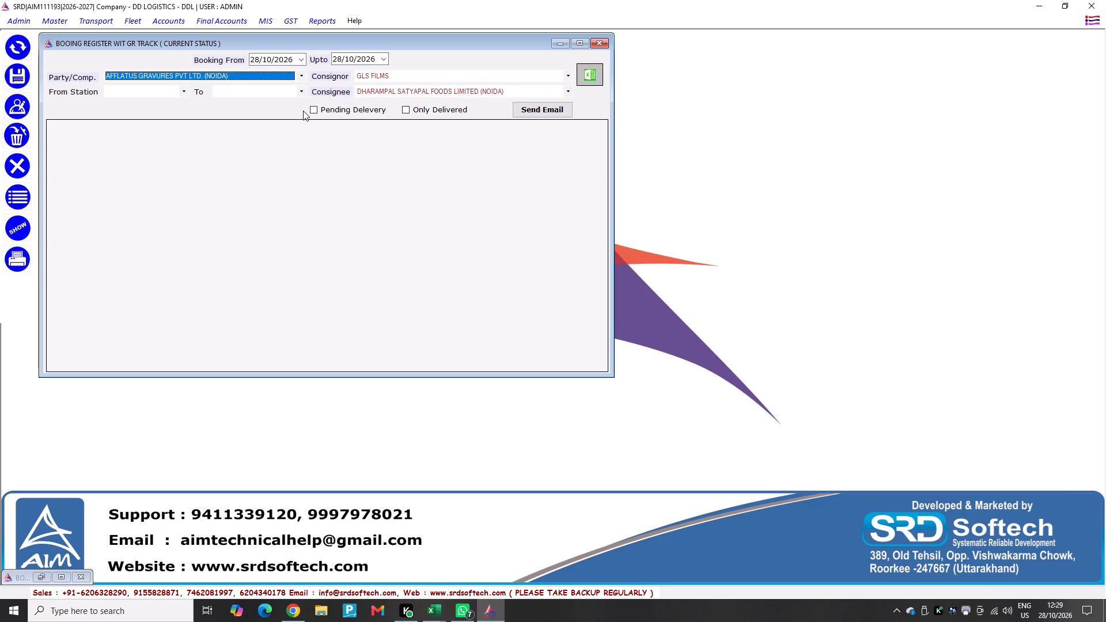
key(Tab)
key(Tab)
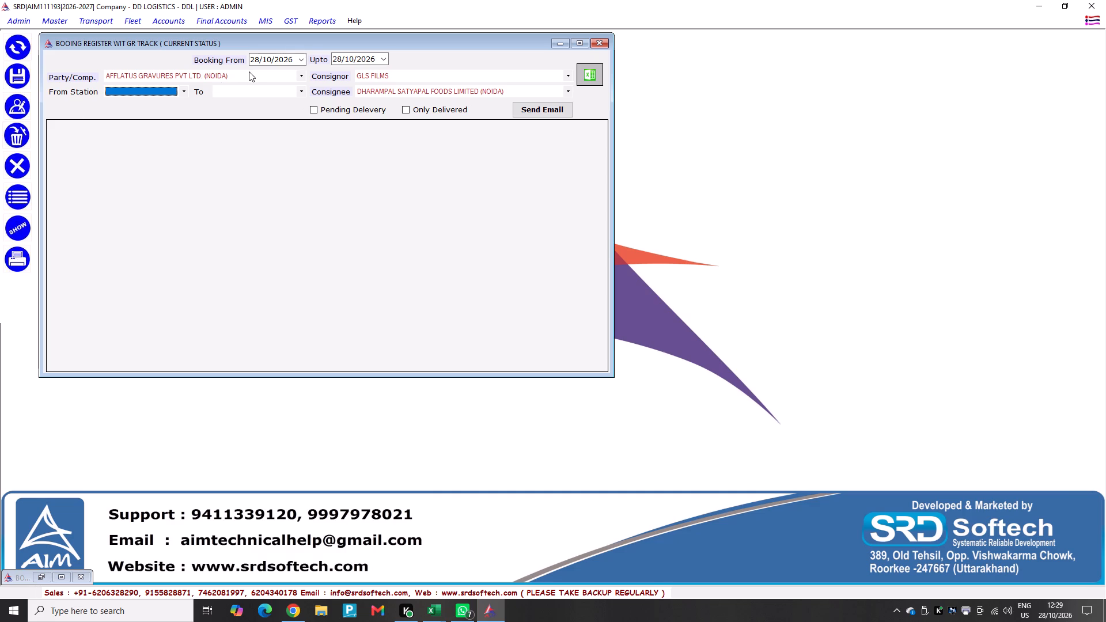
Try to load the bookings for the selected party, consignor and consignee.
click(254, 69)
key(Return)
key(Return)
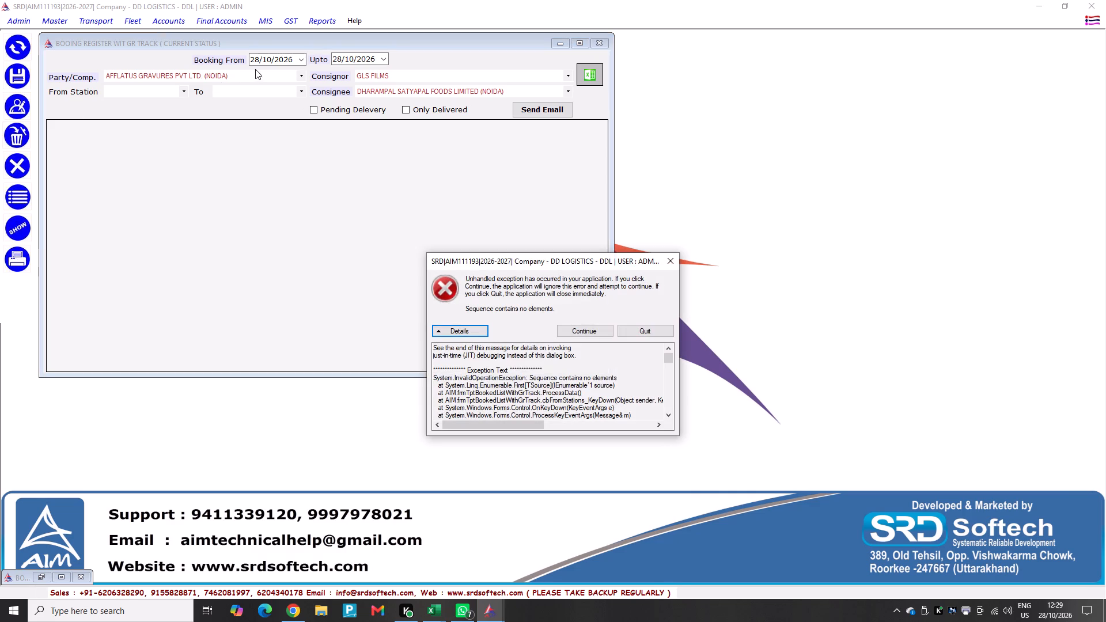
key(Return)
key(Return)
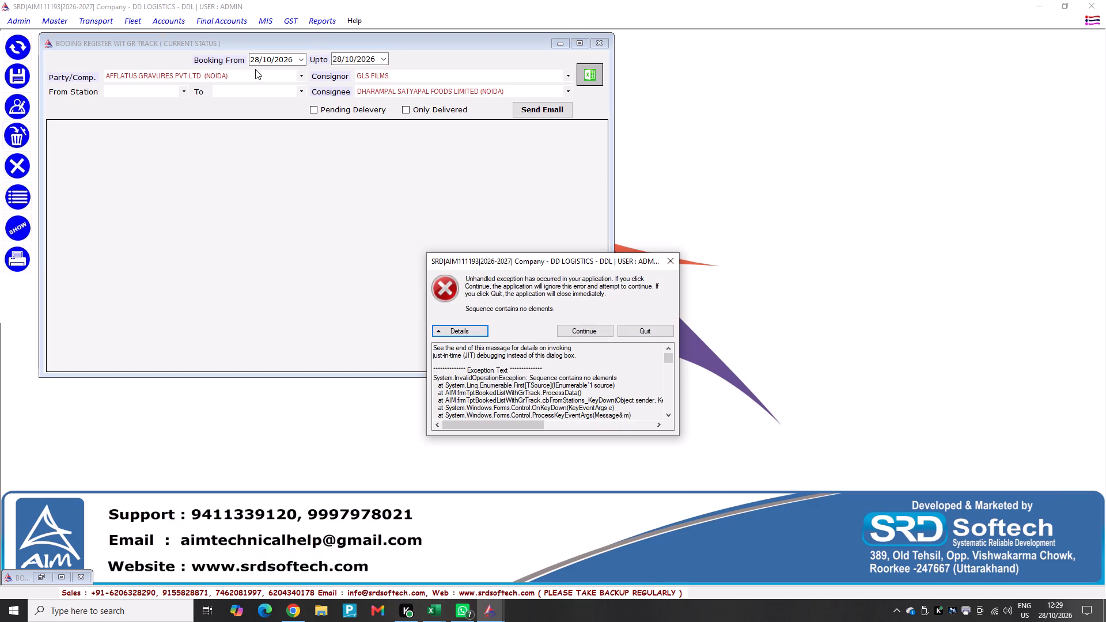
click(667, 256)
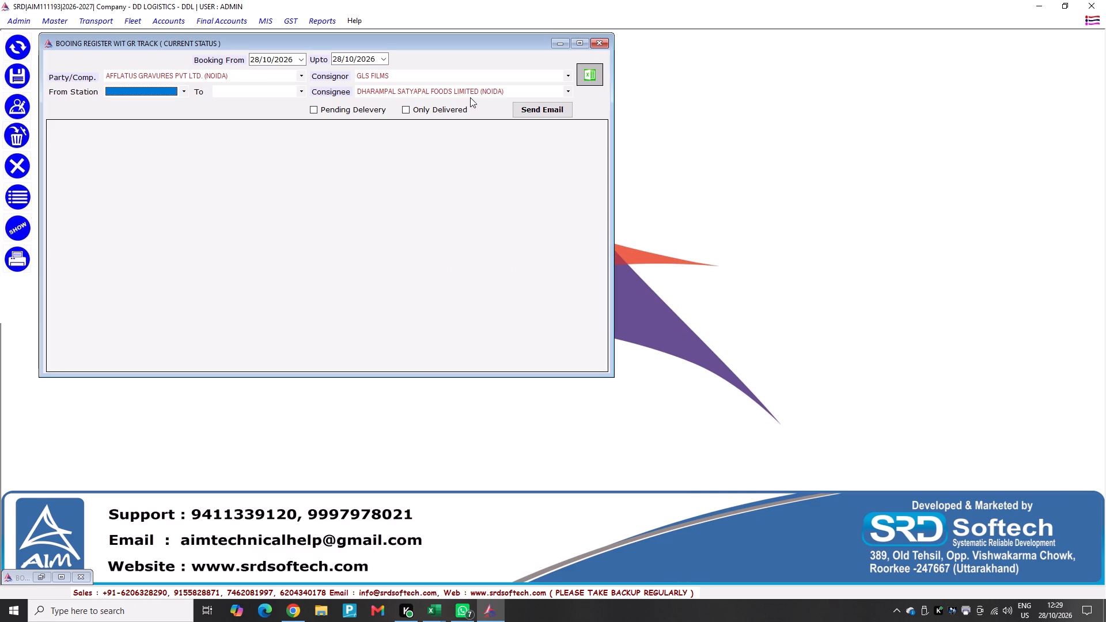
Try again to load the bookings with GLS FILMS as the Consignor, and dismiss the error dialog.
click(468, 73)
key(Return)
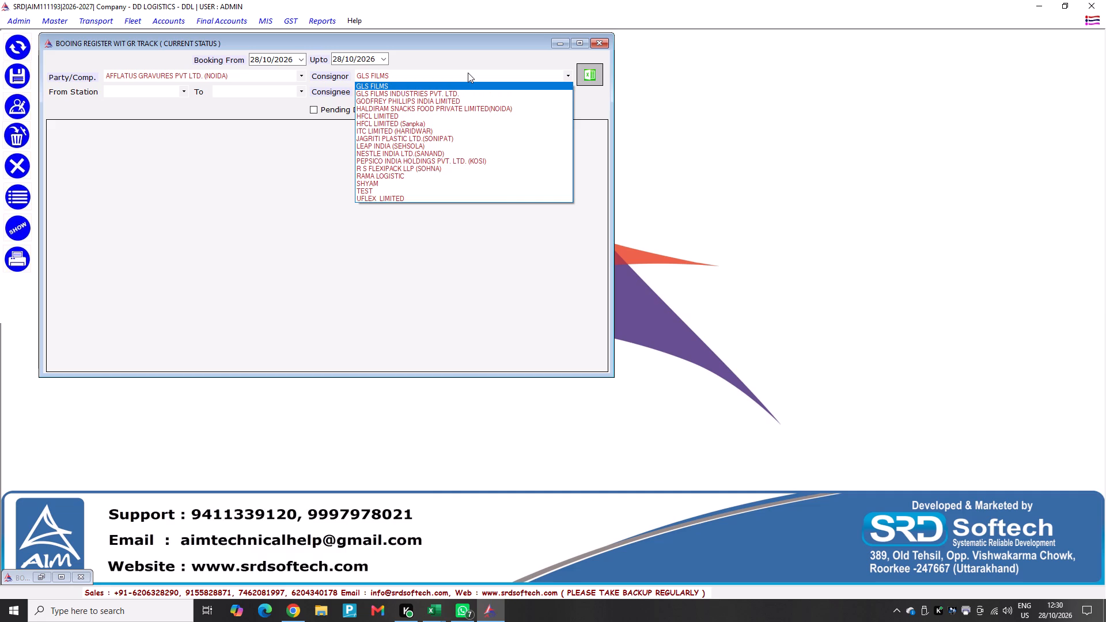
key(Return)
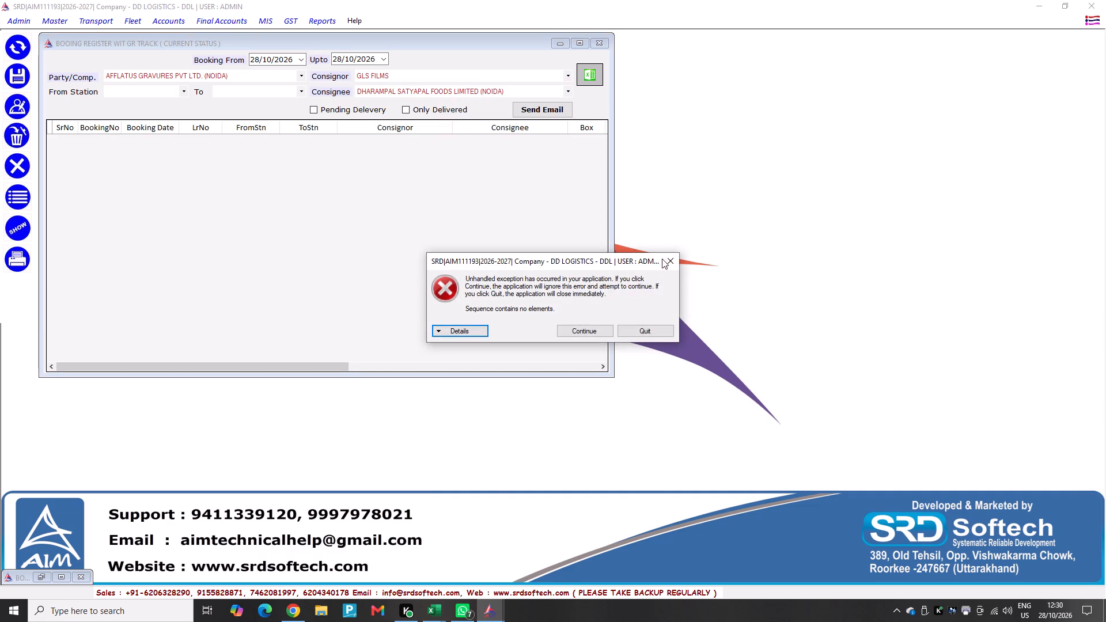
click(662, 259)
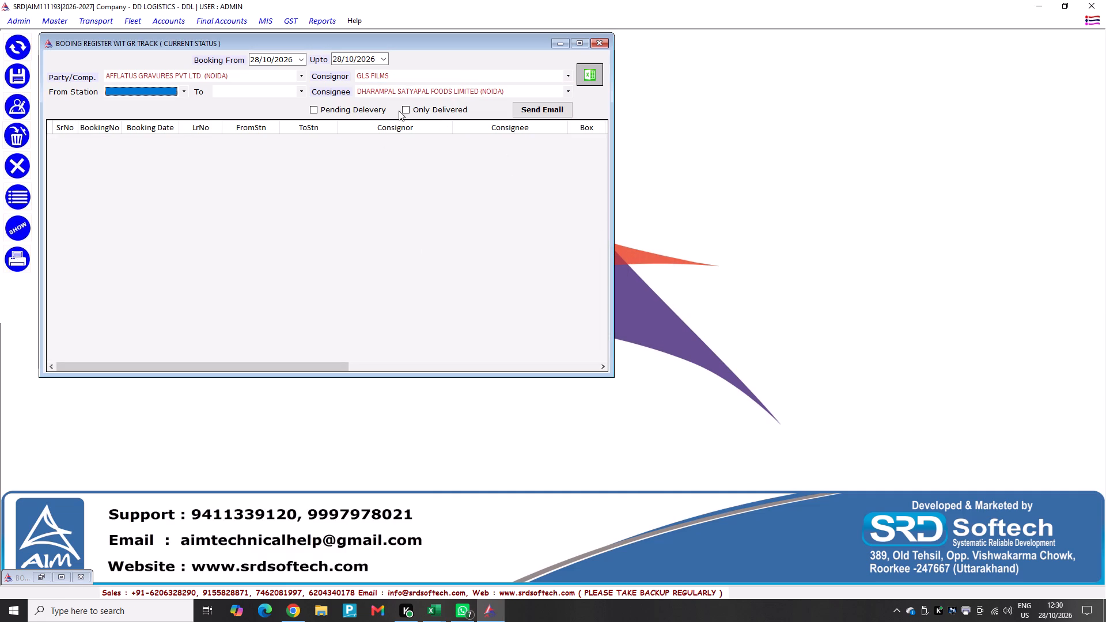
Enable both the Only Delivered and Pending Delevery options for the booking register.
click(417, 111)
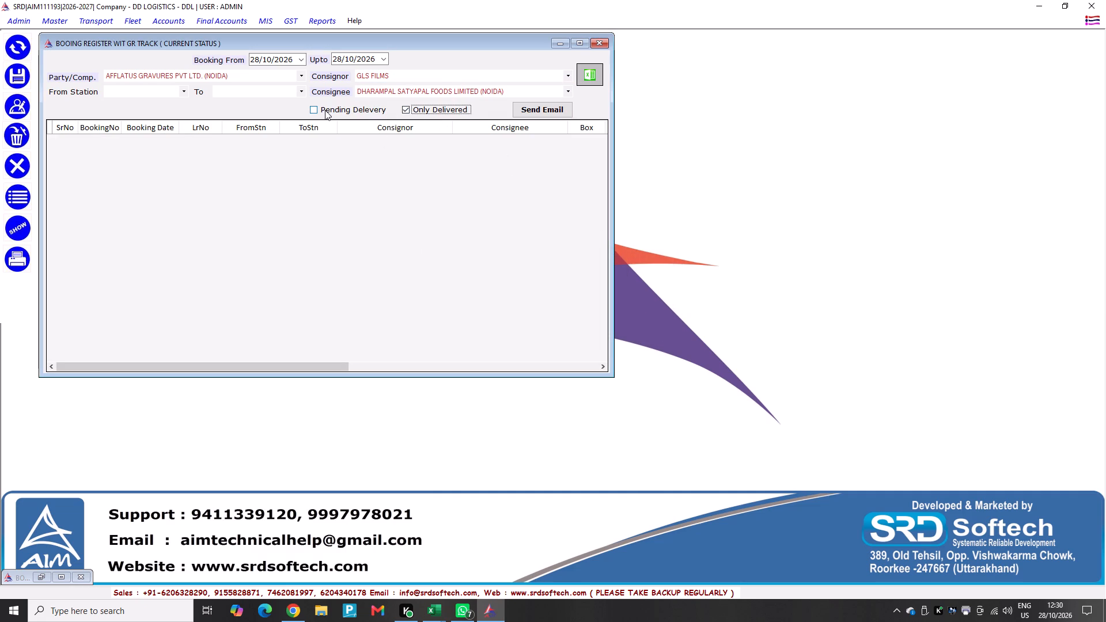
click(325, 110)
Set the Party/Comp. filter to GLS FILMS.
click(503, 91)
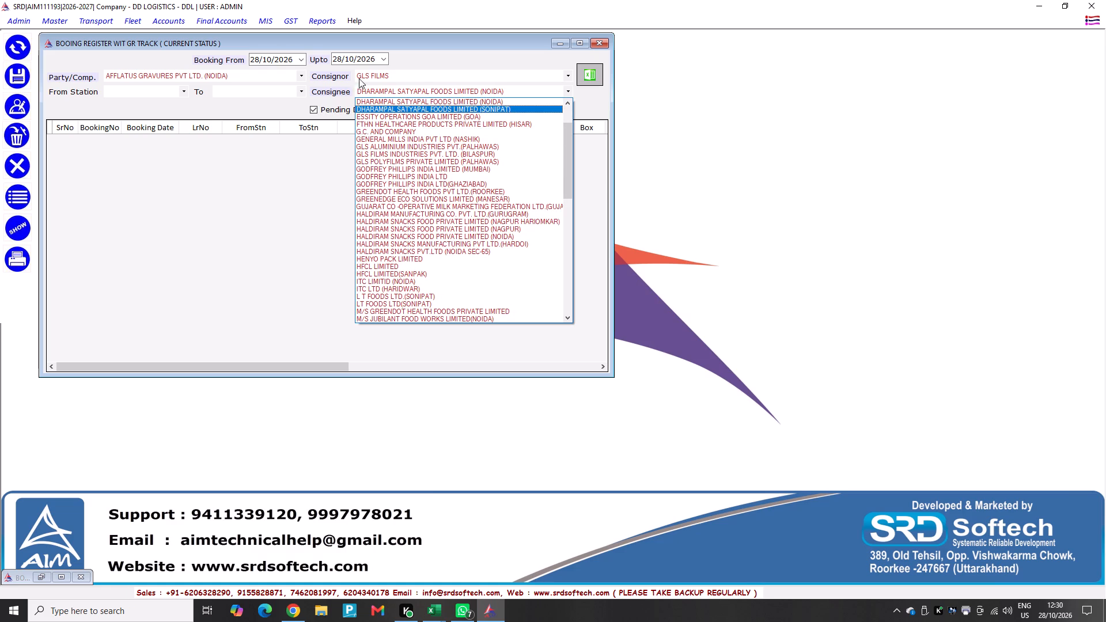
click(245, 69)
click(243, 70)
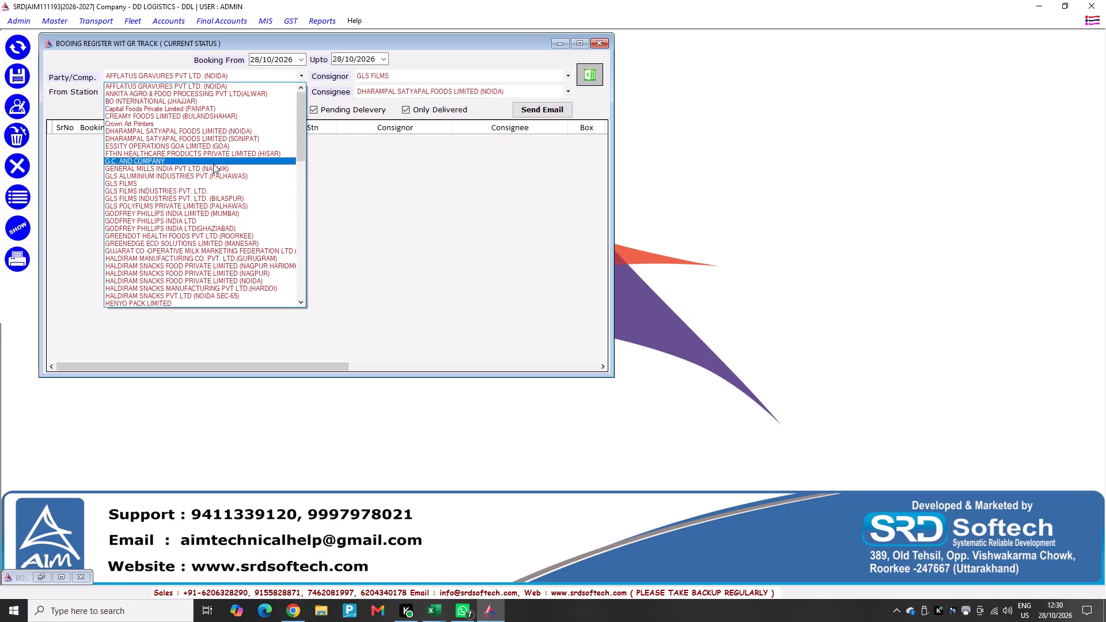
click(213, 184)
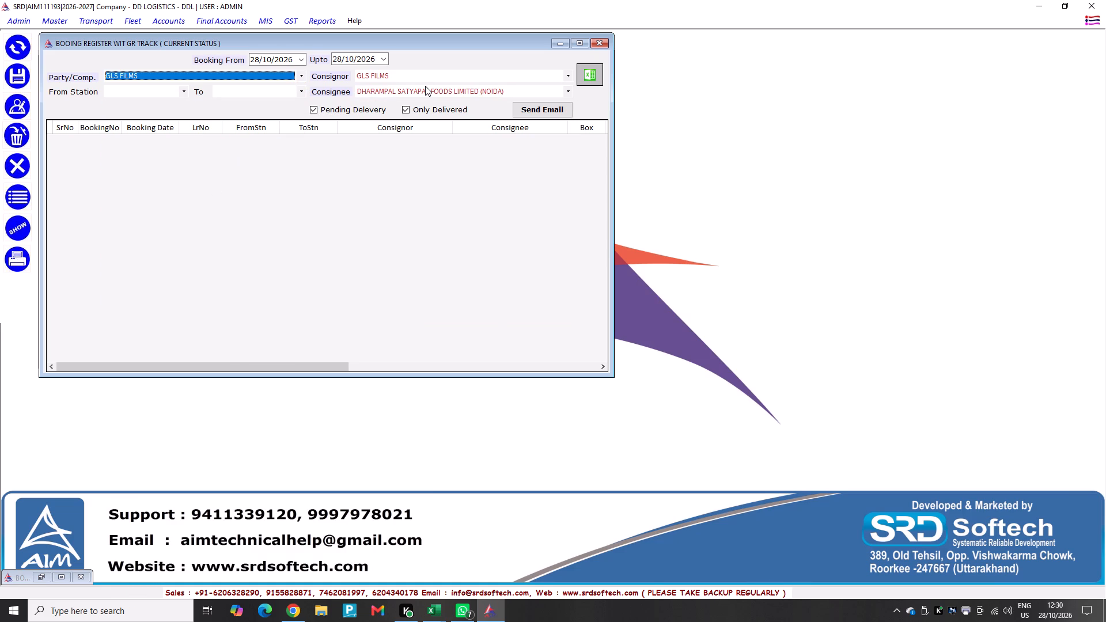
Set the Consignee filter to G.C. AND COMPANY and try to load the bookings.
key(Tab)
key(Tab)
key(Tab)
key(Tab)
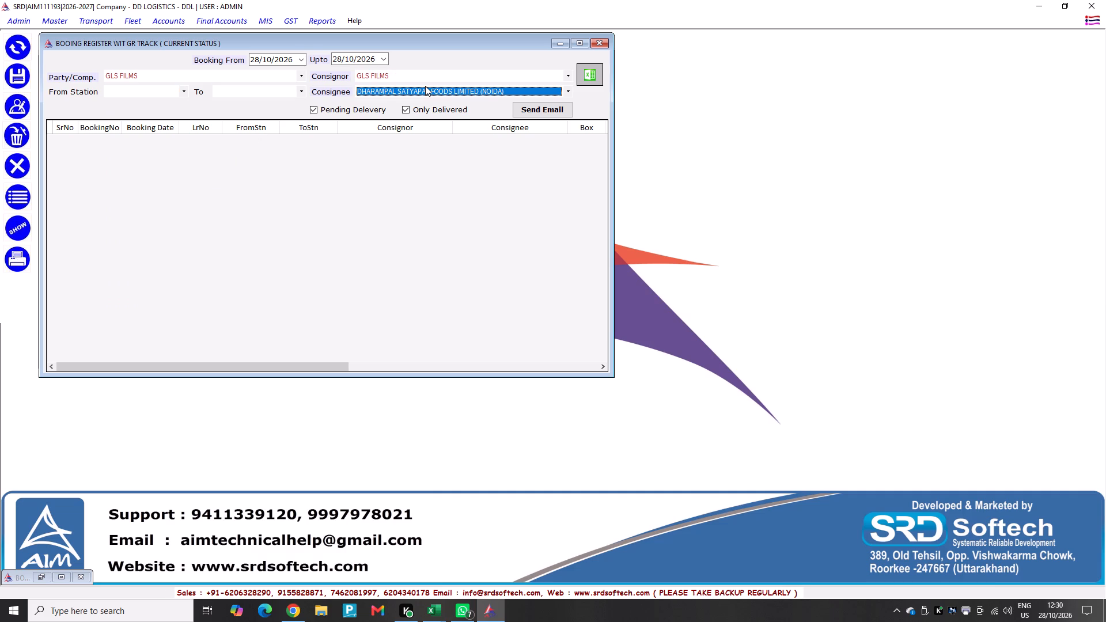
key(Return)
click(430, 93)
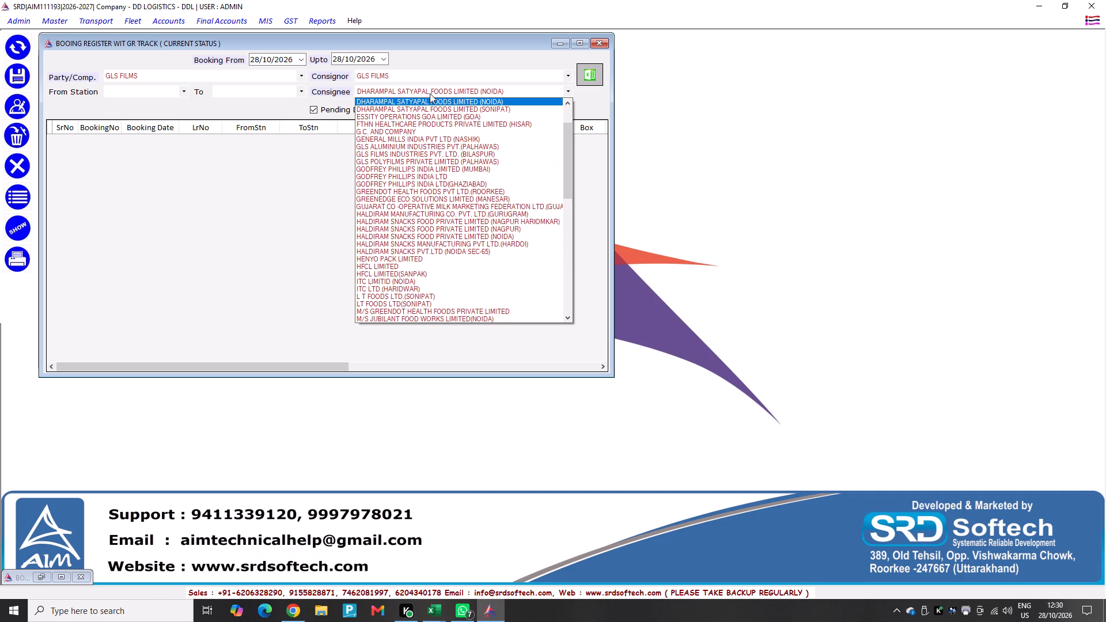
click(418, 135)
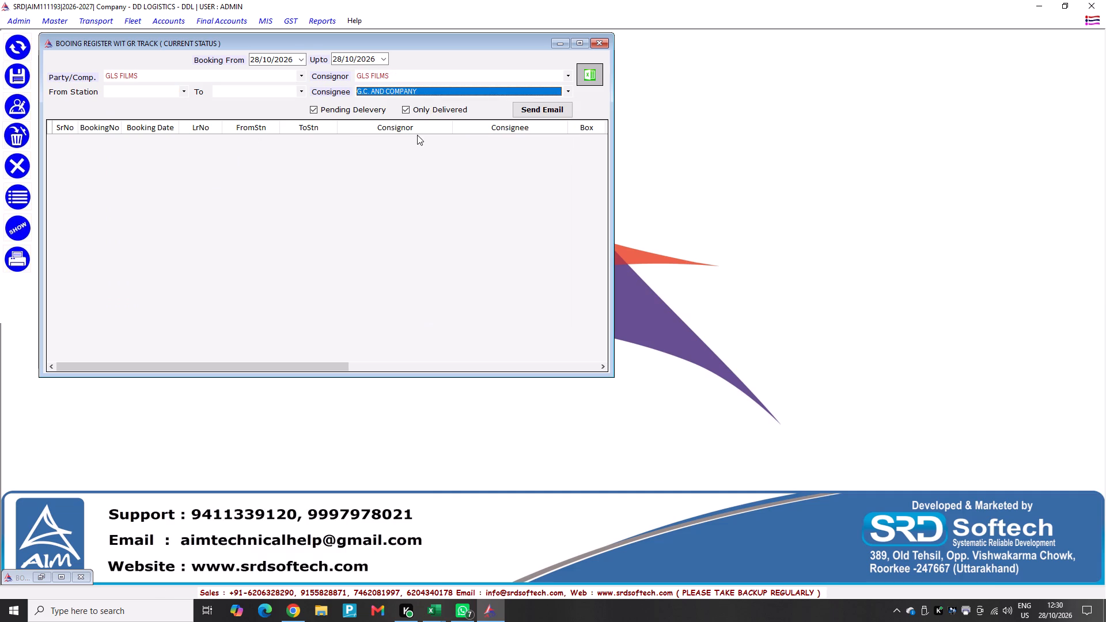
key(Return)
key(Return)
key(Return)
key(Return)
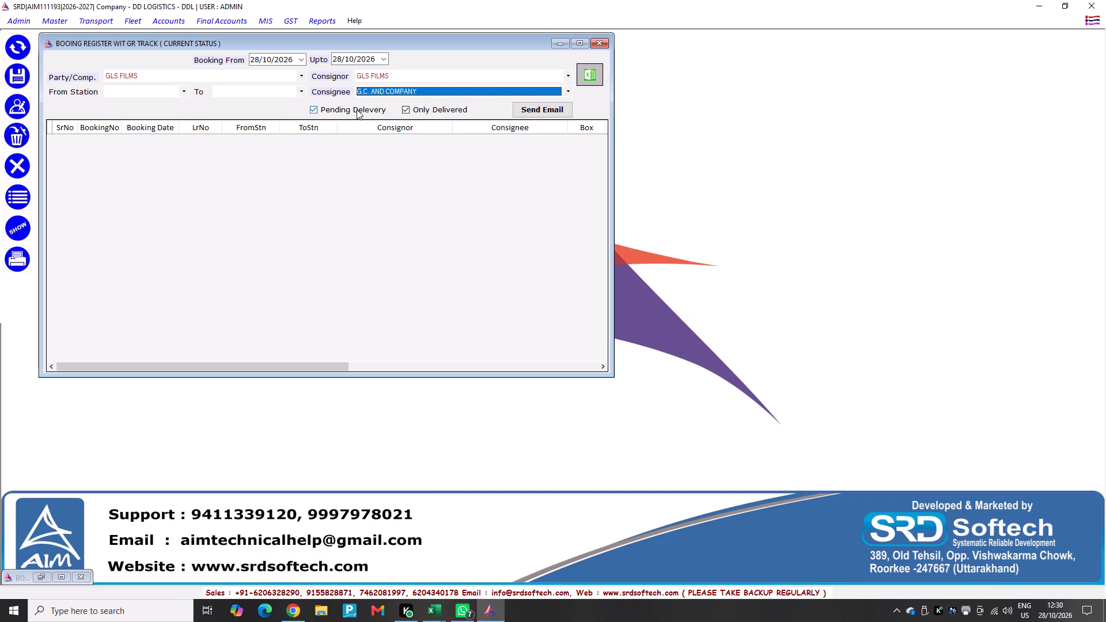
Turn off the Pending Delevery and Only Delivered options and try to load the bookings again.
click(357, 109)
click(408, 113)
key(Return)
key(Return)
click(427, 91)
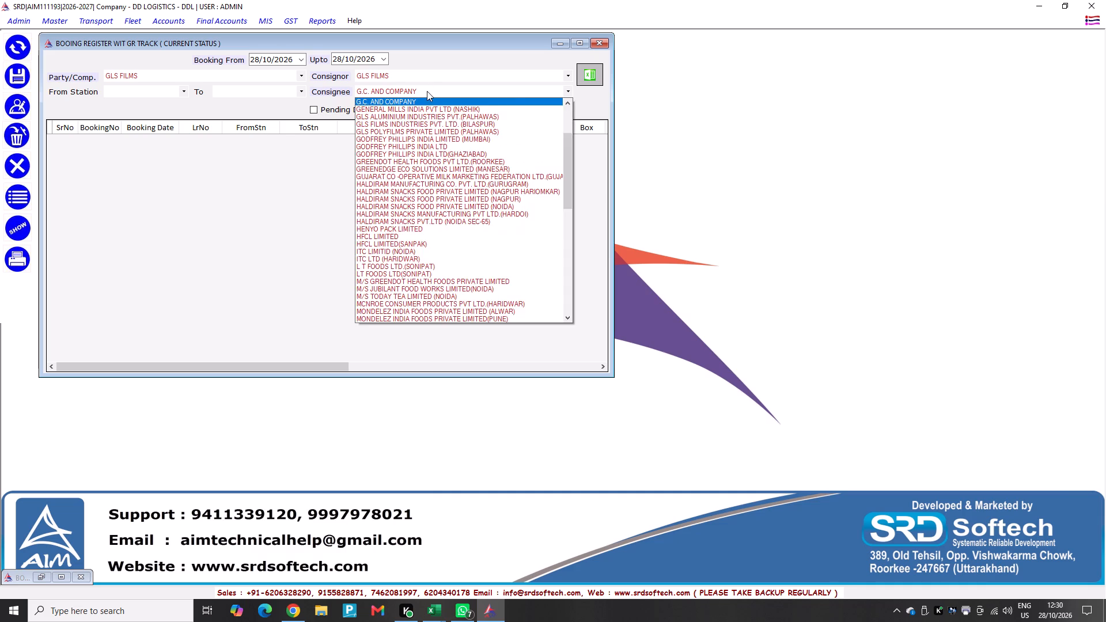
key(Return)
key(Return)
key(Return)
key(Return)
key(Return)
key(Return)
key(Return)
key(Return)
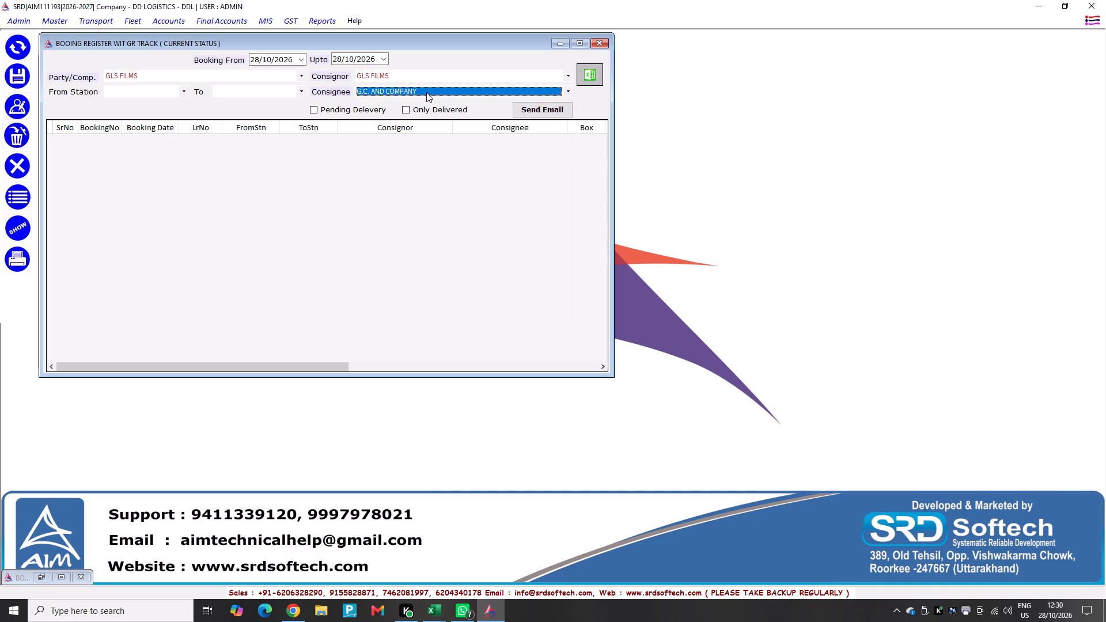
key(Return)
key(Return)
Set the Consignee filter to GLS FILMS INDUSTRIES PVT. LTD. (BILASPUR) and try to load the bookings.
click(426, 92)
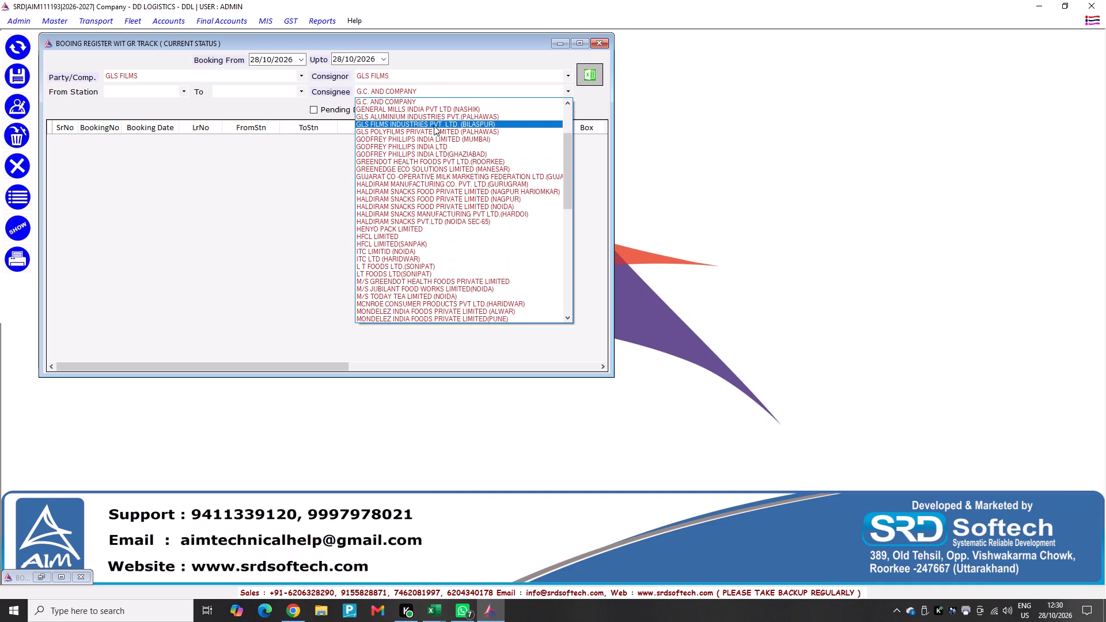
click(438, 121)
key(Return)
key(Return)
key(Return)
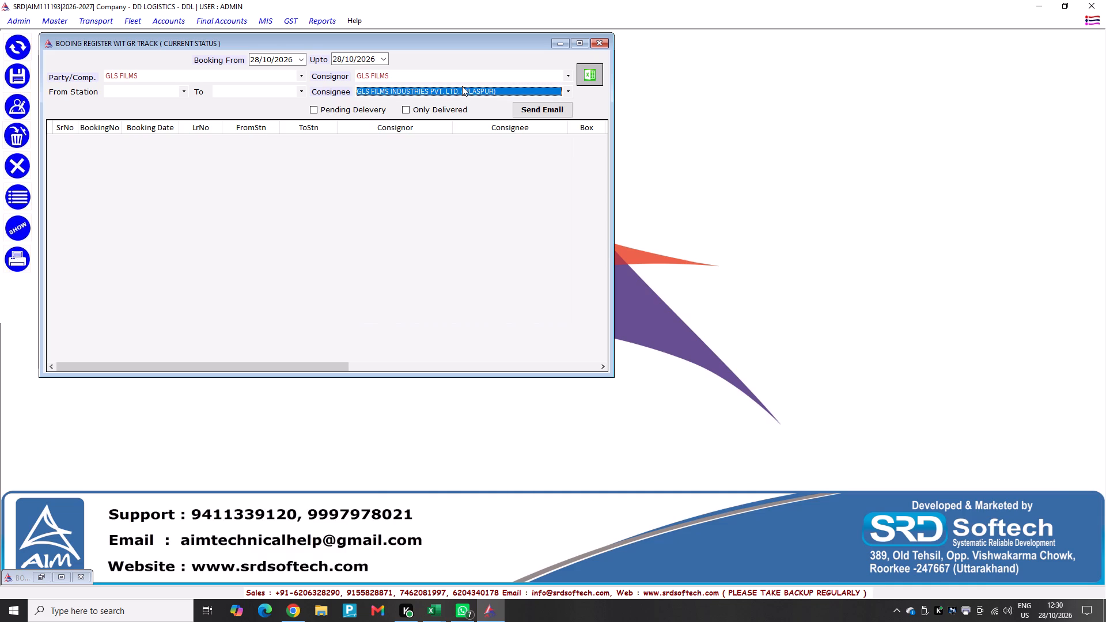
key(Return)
Set the Party/Comp. filter to GLS FILMS INDUSTRIES PVT. LTD. (BILASPUR).
click(200, 69)
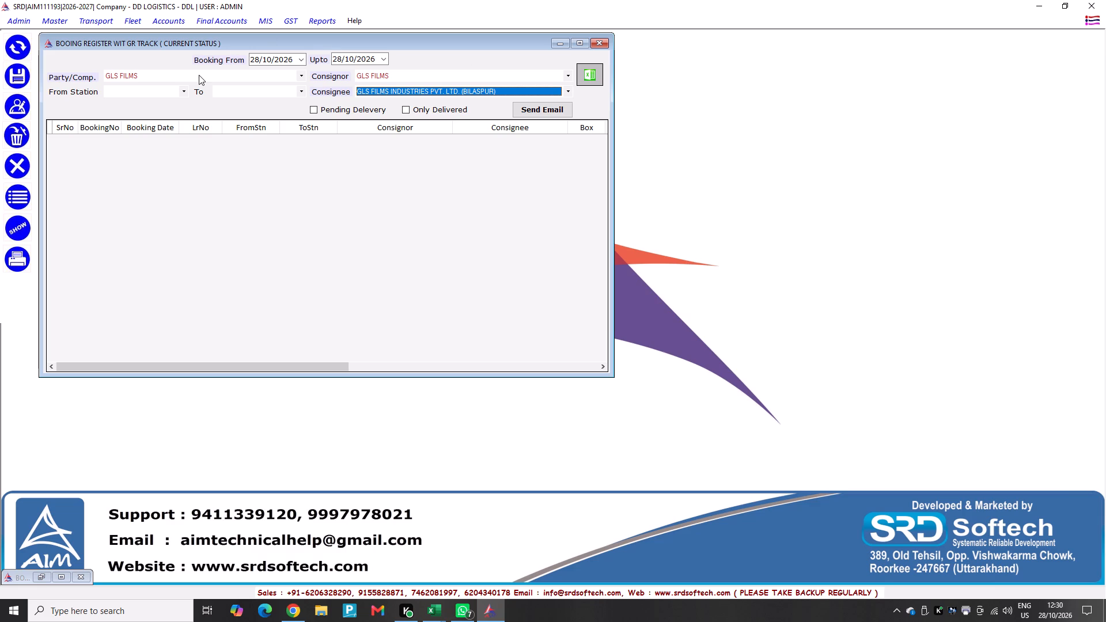
click(199, 75)
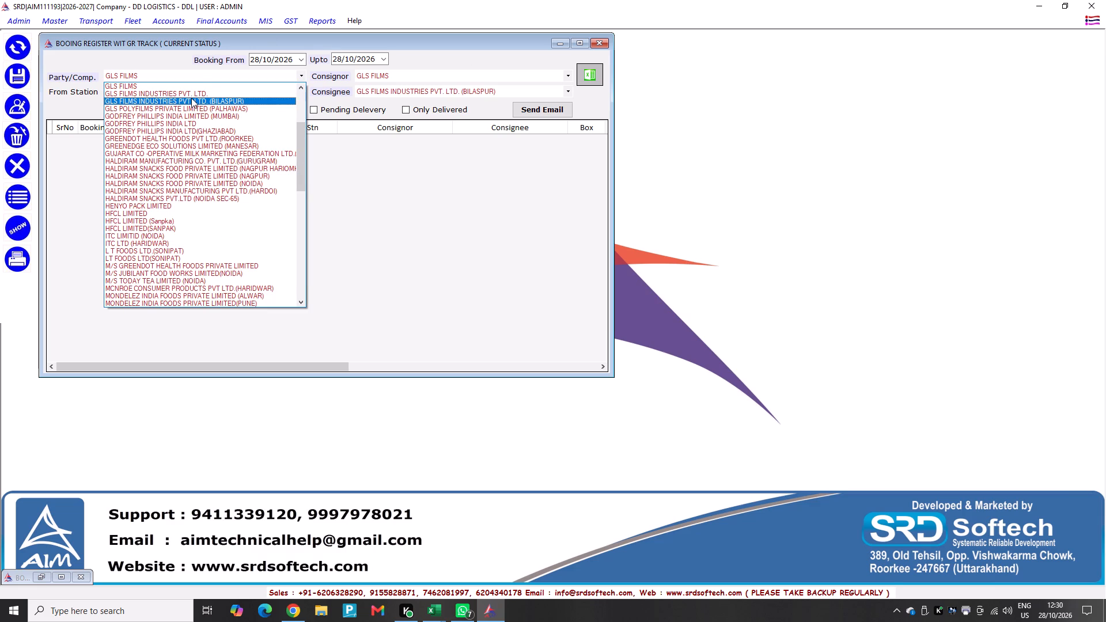
click(191, 98)
Set the Consignor filter to GLS FILMS INDUSTRIES PVT. LTD., try to load the bookings, and dismiss the error dialogs.
click(388, 72)
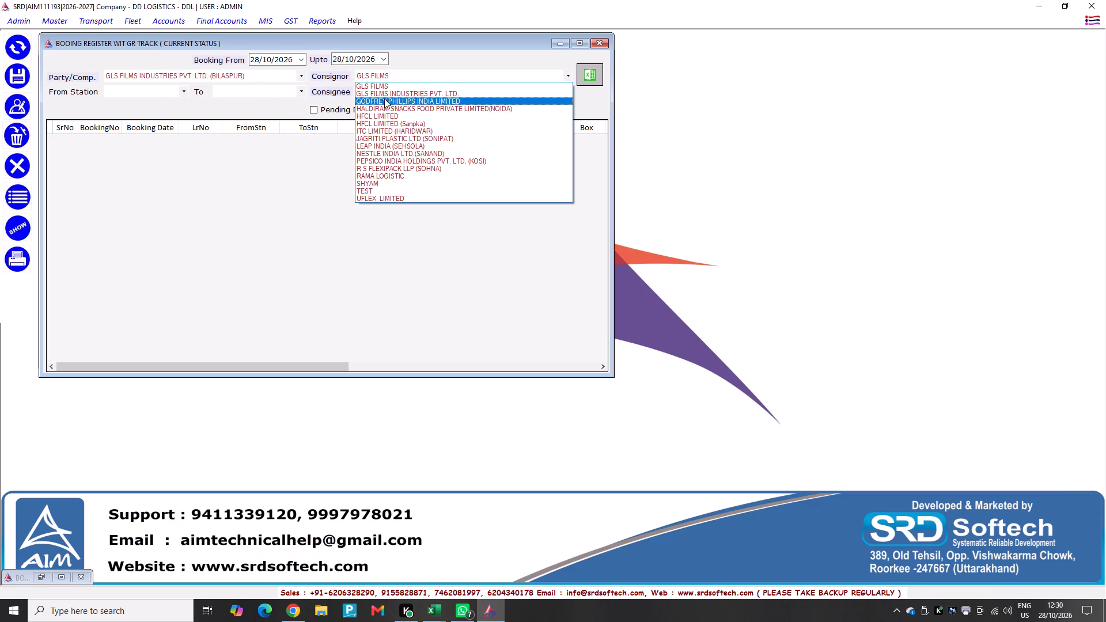
click(409, 92)
key(Return)
key(Return)
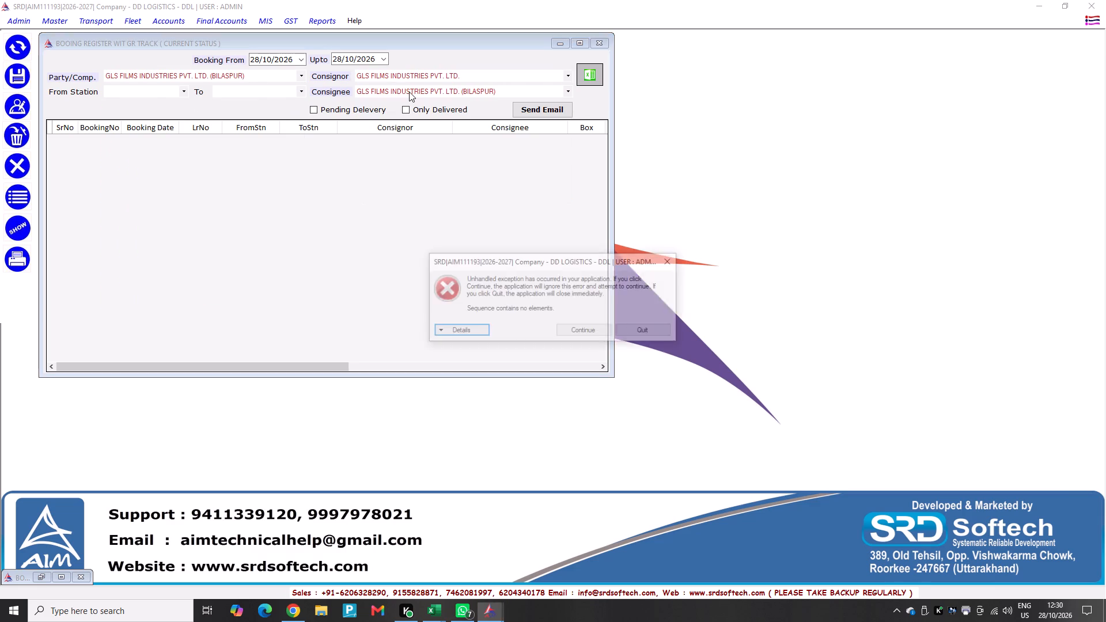
key(Return)
click(584, 321)
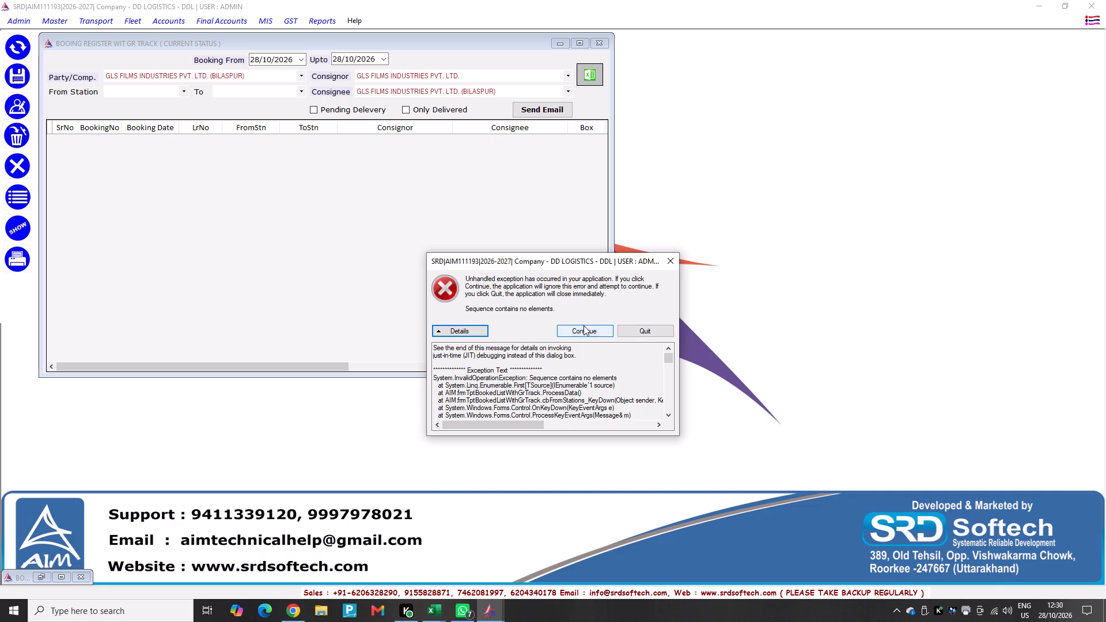
click(584, 325)
key(Return)
click(430, 90)
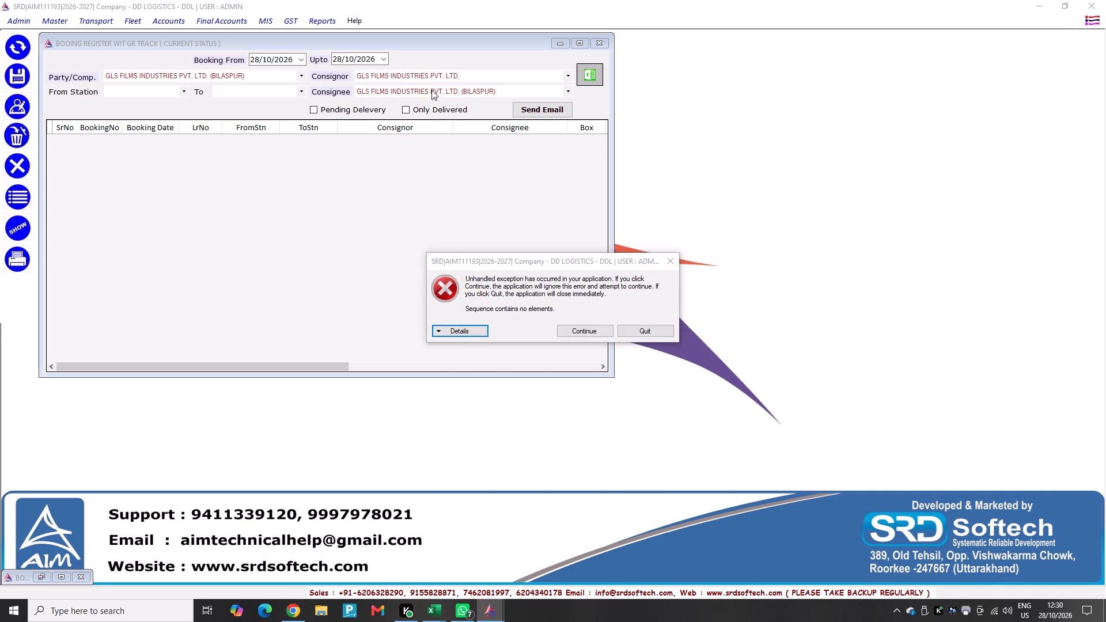
click(450, 90)
click(591, 331)
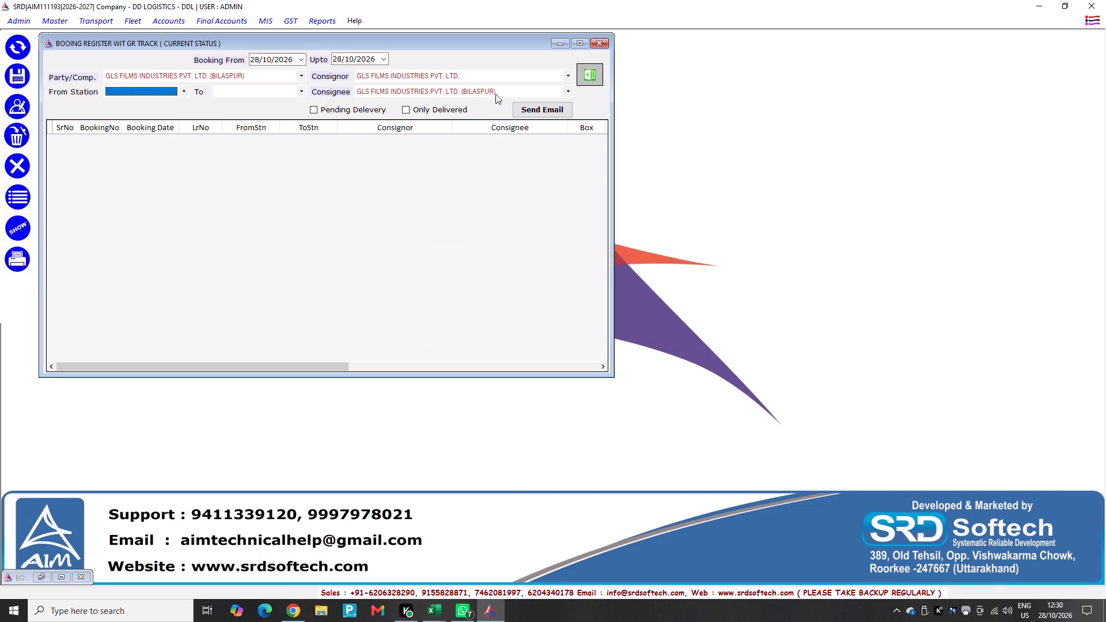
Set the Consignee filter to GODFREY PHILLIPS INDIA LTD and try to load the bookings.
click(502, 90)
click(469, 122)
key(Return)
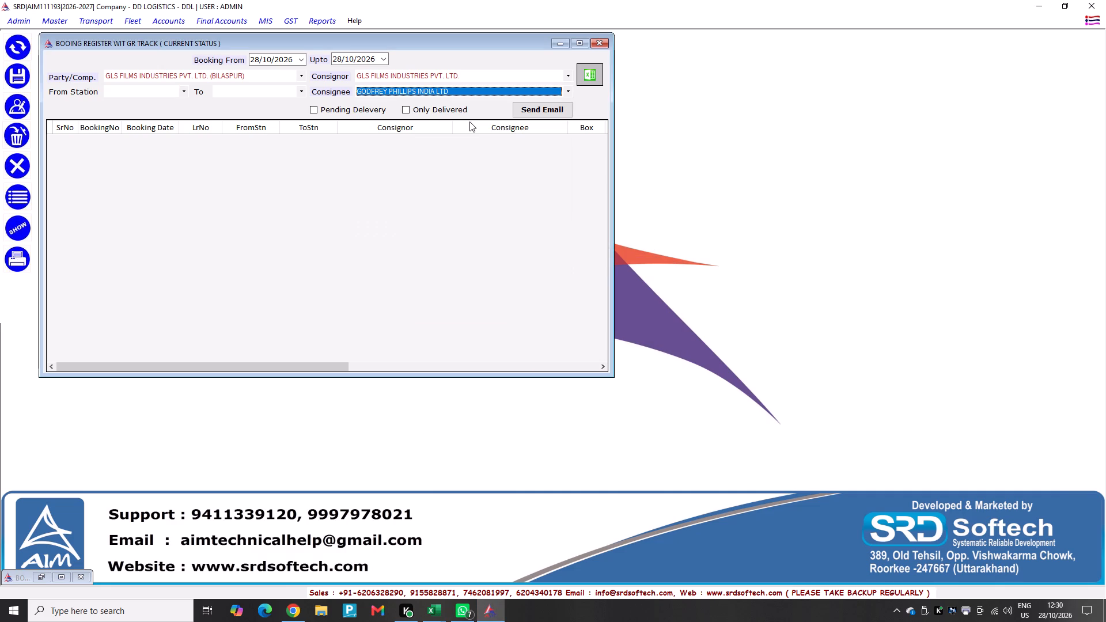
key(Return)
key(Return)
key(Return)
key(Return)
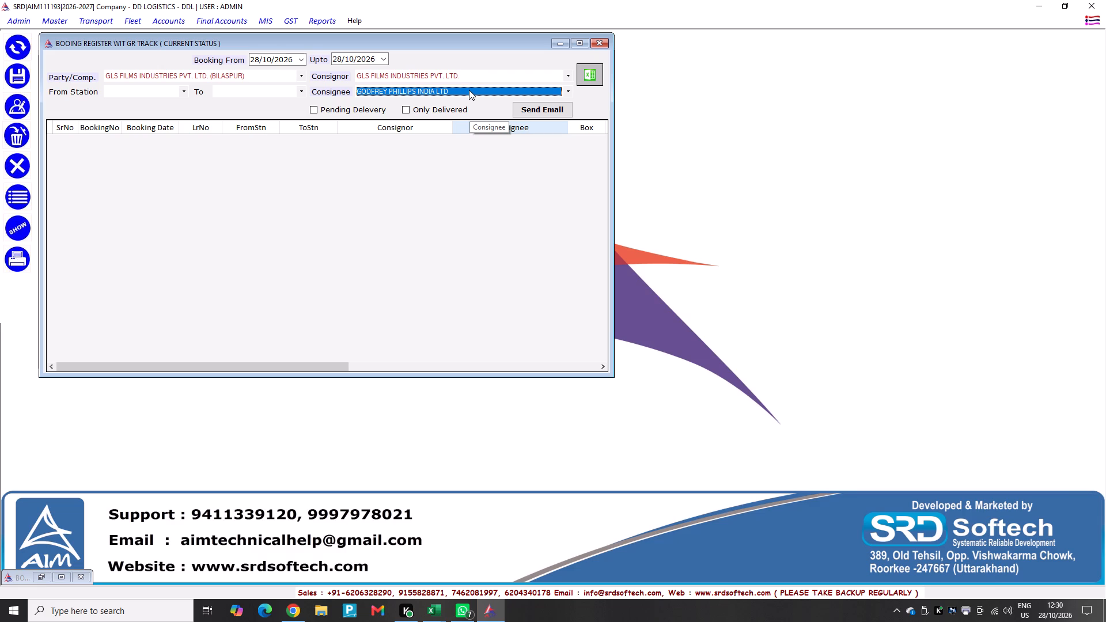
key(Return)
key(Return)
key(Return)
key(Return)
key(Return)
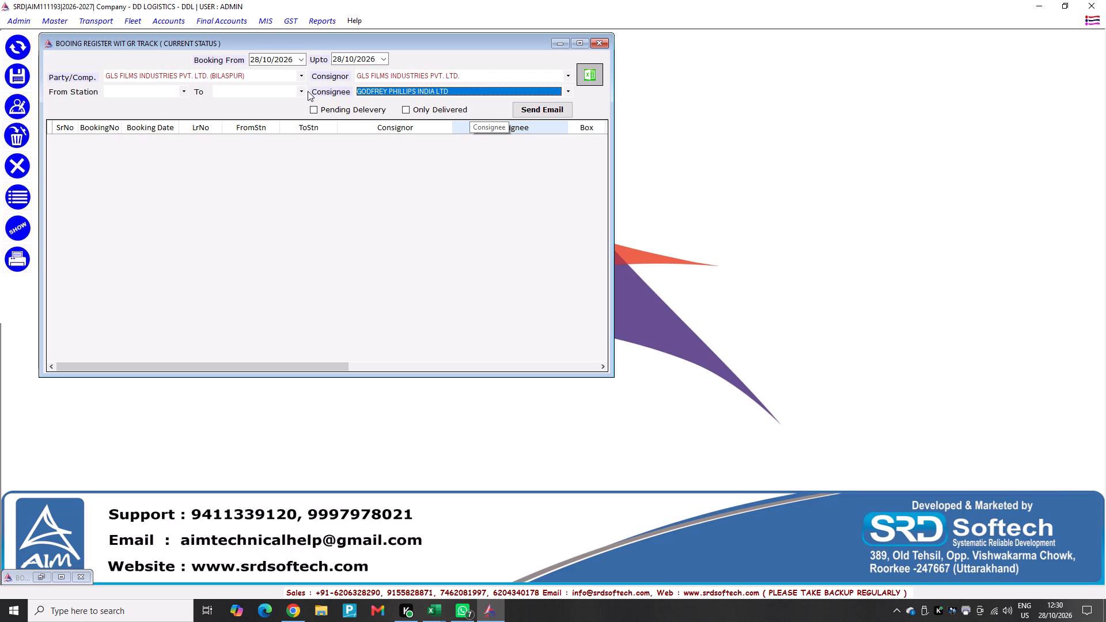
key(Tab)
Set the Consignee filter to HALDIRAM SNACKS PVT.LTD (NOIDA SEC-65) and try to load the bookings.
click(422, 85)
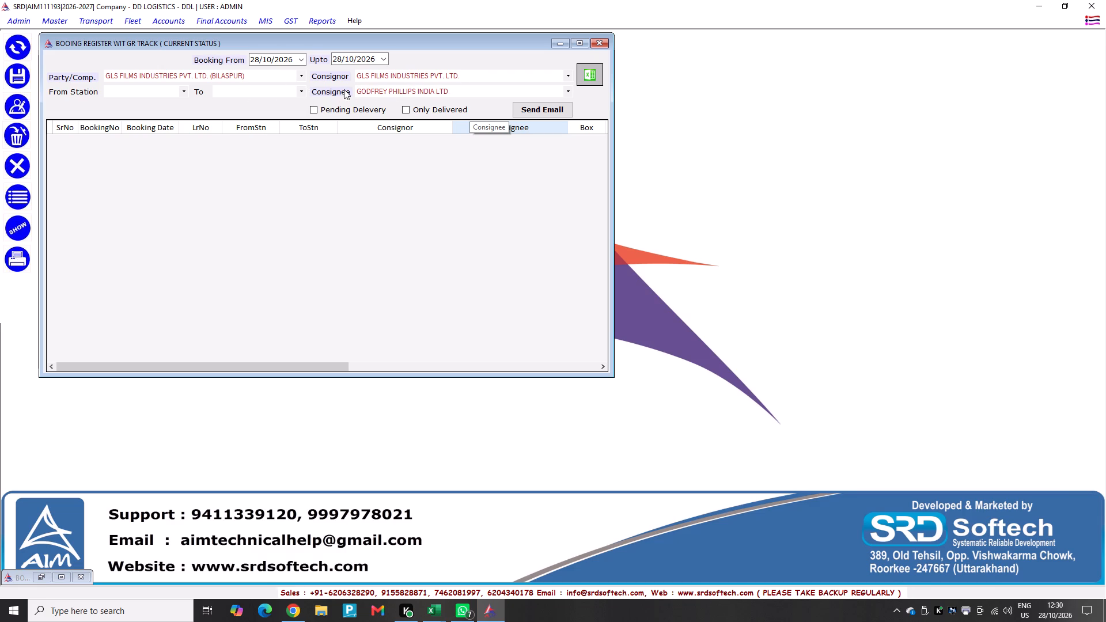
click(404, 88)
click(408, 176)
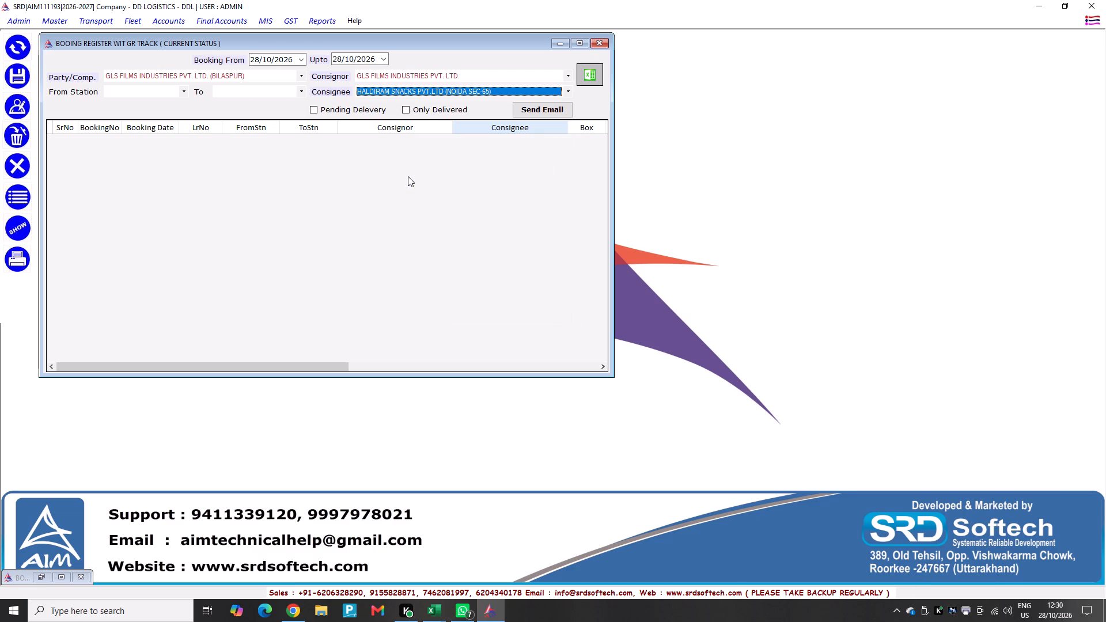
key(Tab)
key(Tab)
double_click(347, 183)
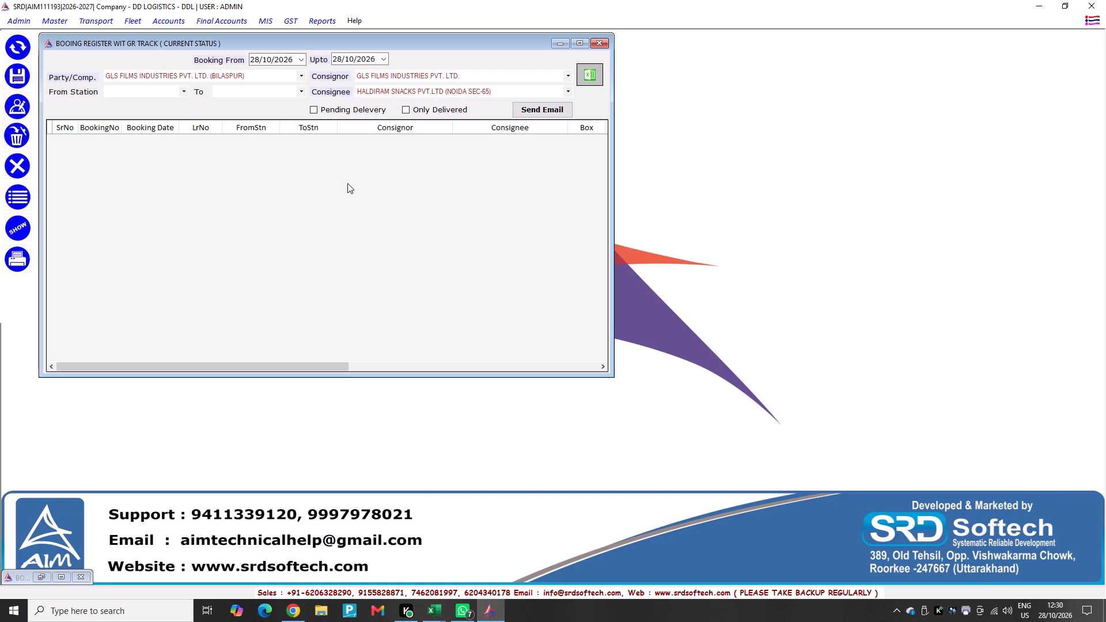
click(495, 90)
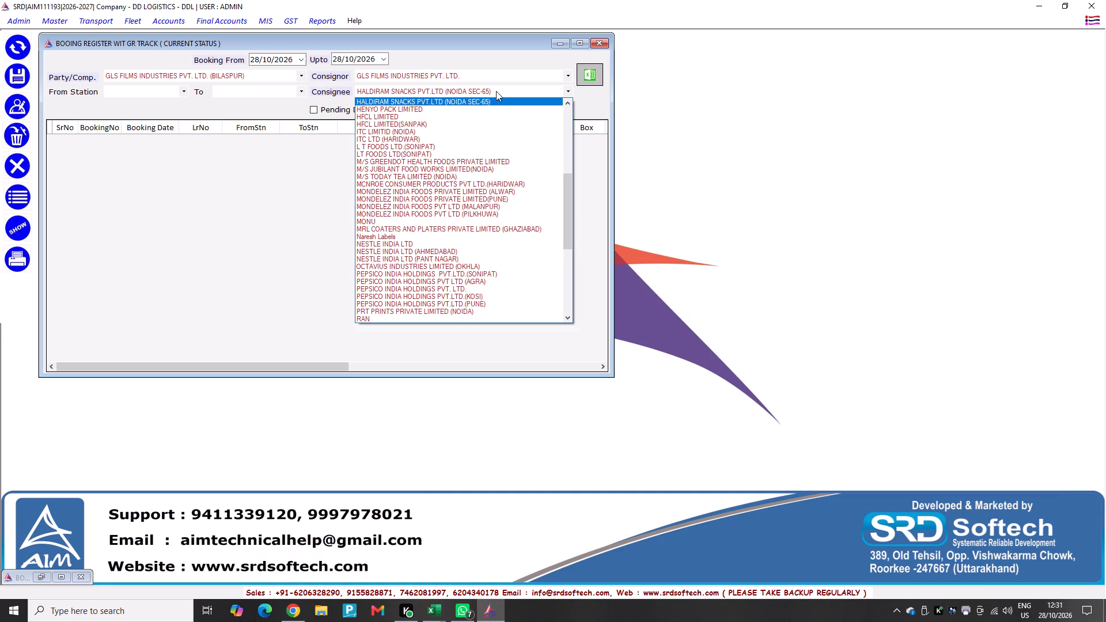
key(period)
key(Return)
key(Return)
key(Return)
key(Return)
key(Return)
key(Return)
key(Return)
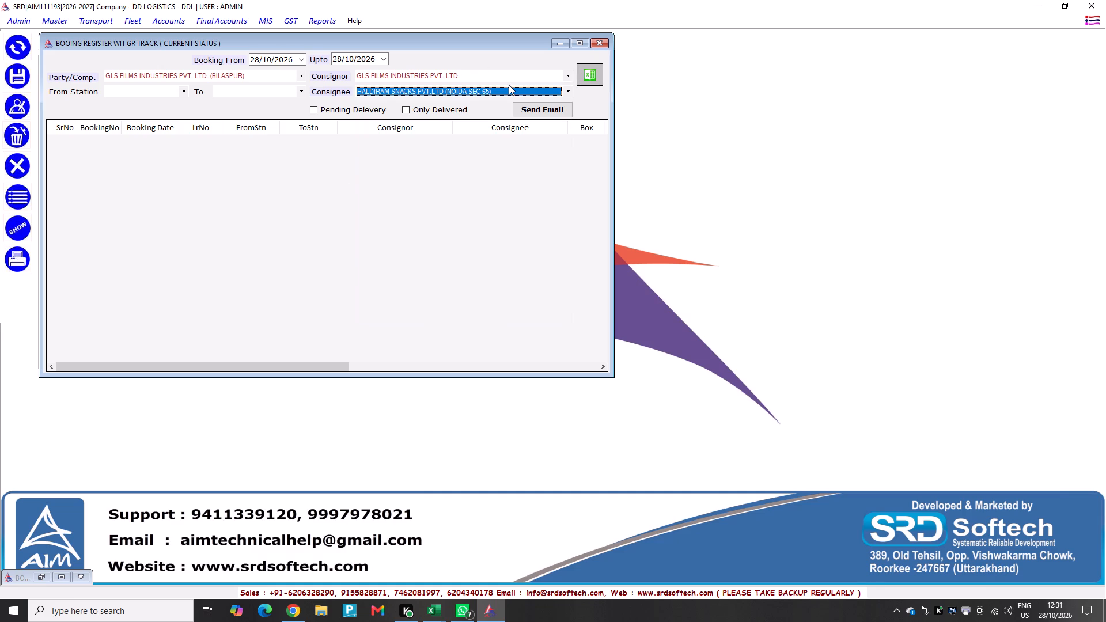
Enable the Pending Delevery and Only Delivered options and try to load the bookings again.
click(329, 79)
click(319, 111)
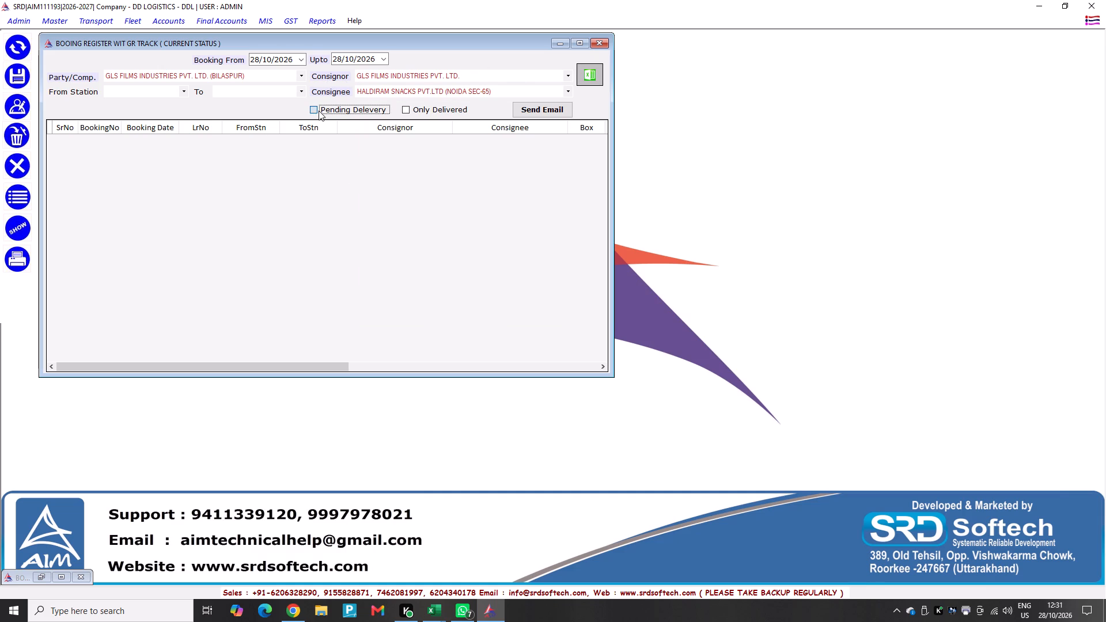
click(419, 109)
click(499, 90)
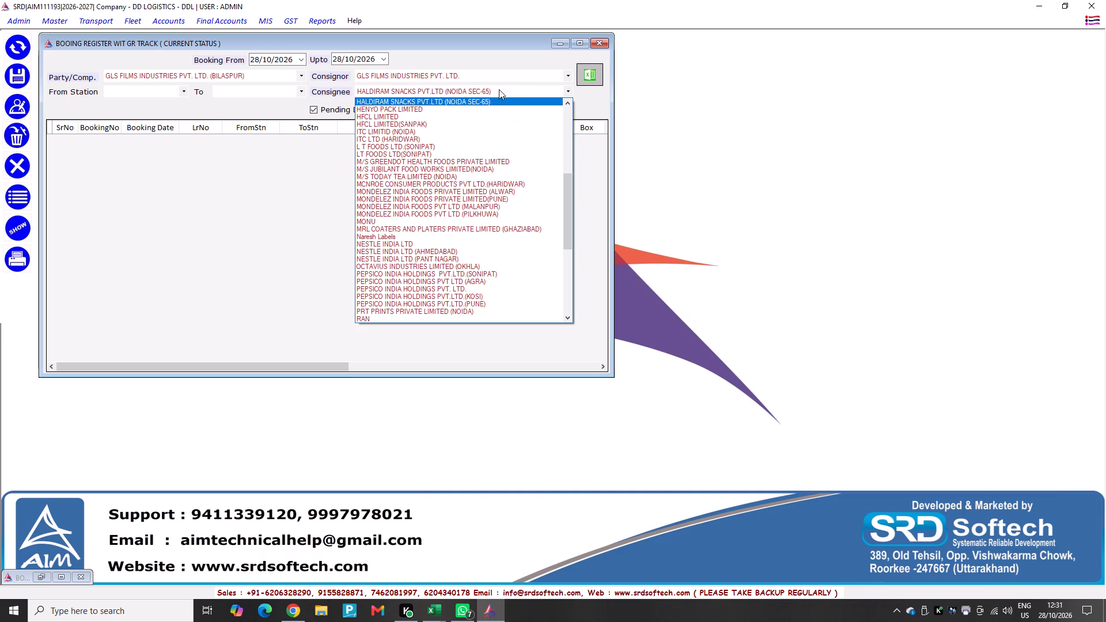
key(Return)
key(Return)
key(Return)
key(Return)
key(Return)
key(Return)
key(Return)
key(Return)
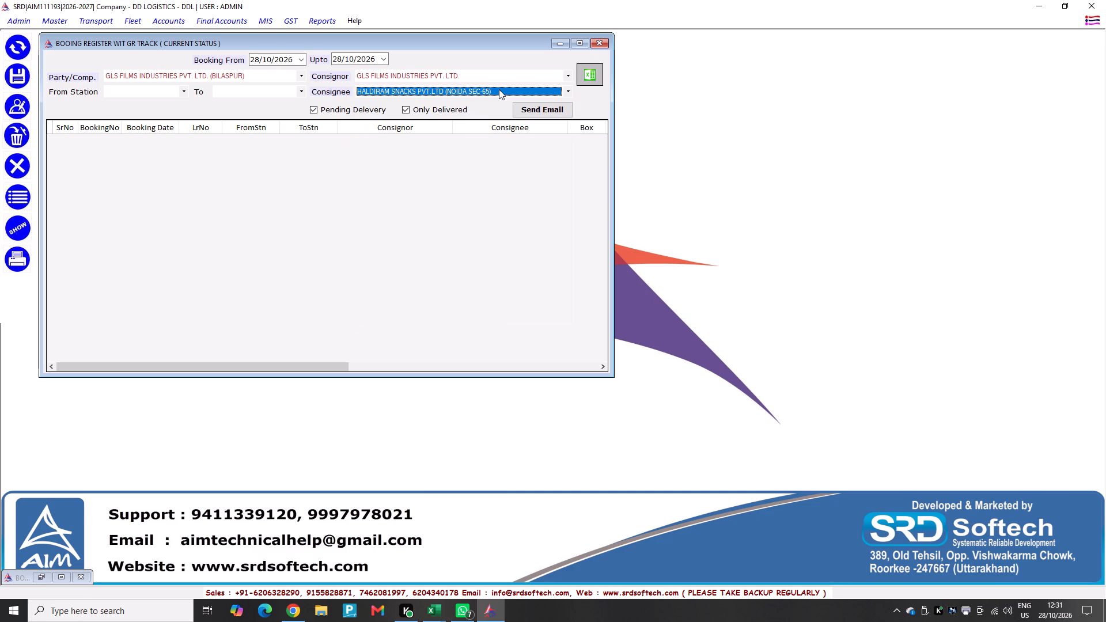
Change the Consignee filter to HENYO PACK LIMITED.
scroll(505, 89, down, 6)
scroll(51, 302, up, 6)
scroll(415, 280, up, 7)
scroll(388, 276, down, 8)
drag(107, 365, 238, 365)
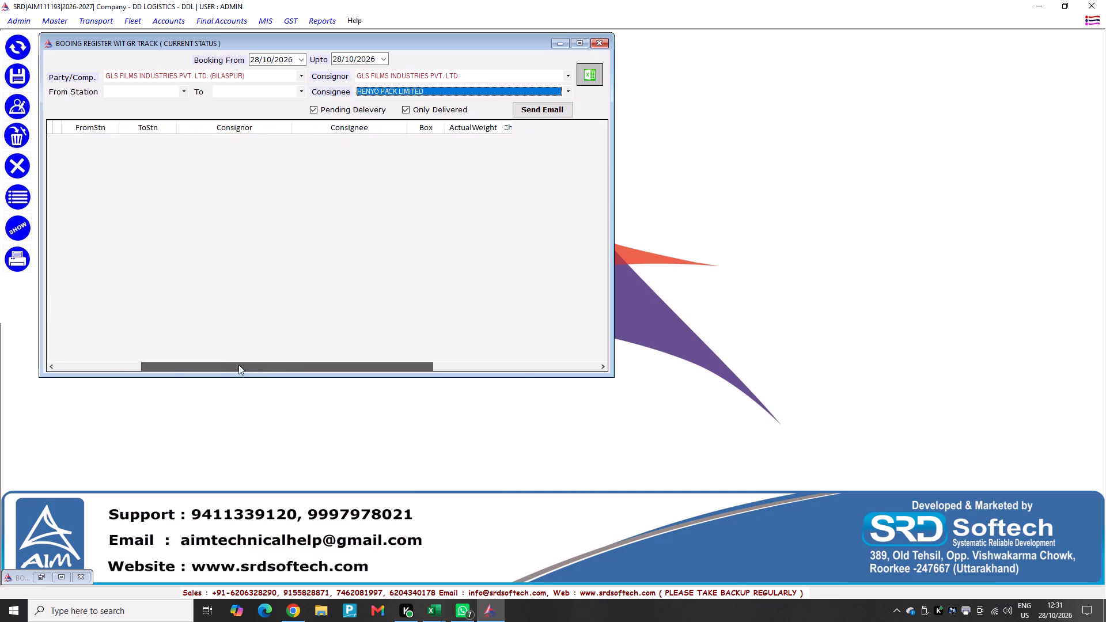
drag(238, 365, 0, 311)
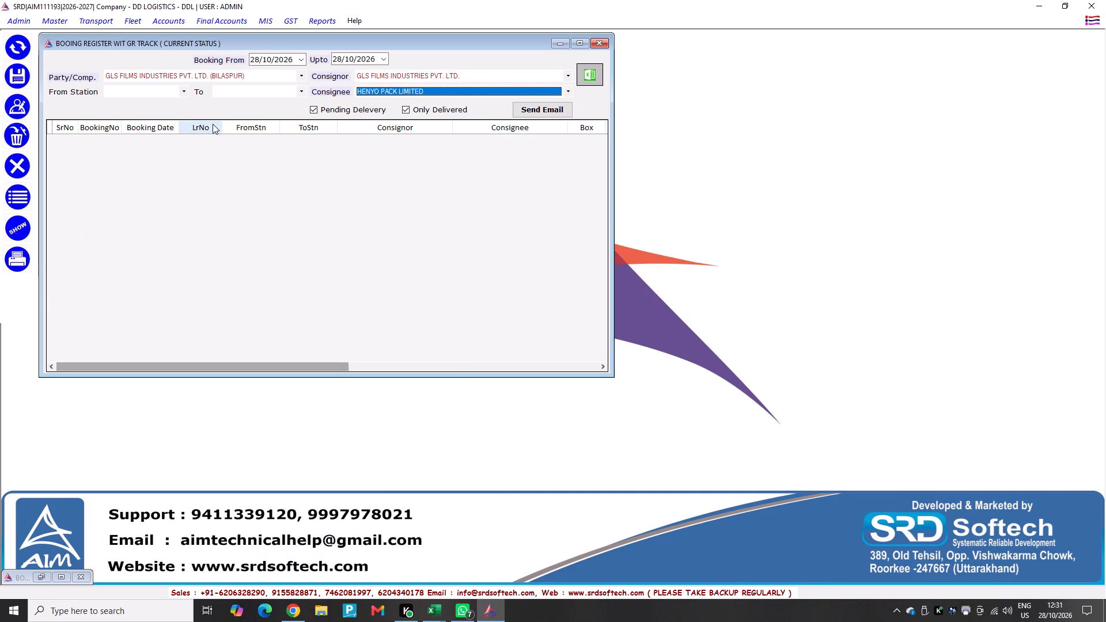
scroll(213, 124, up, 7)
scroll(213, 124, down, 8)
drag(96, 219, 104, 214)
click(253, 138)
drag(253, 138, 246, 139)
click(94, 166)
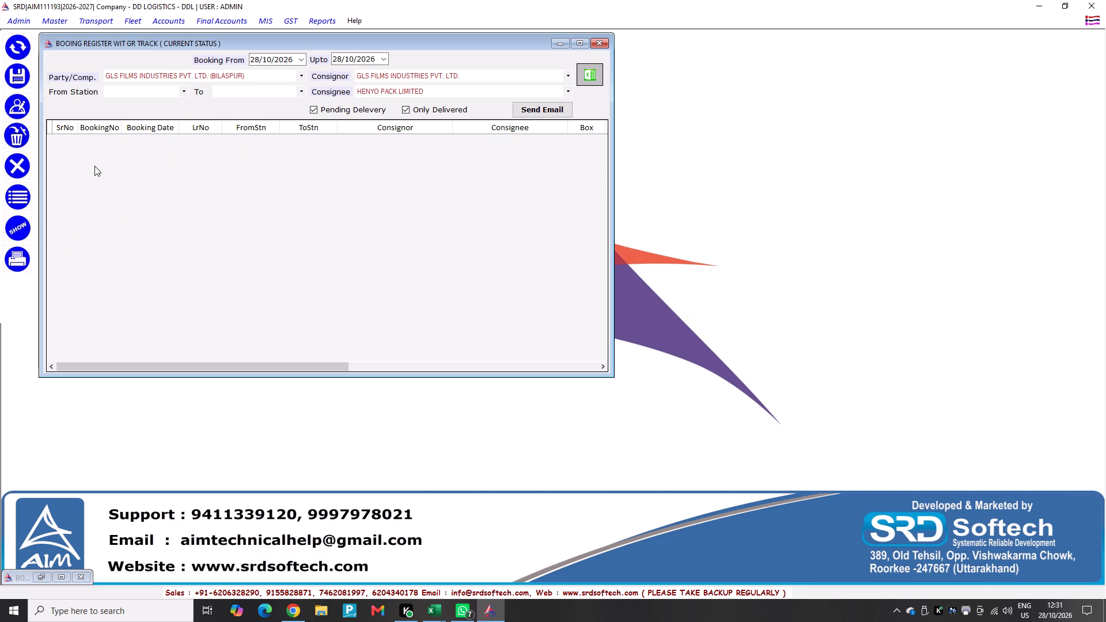
Try to load the bookings for the consignee HENYO PACK LIMITED.
click(490, 86)
key(Return)
key(Return)
key(Return)
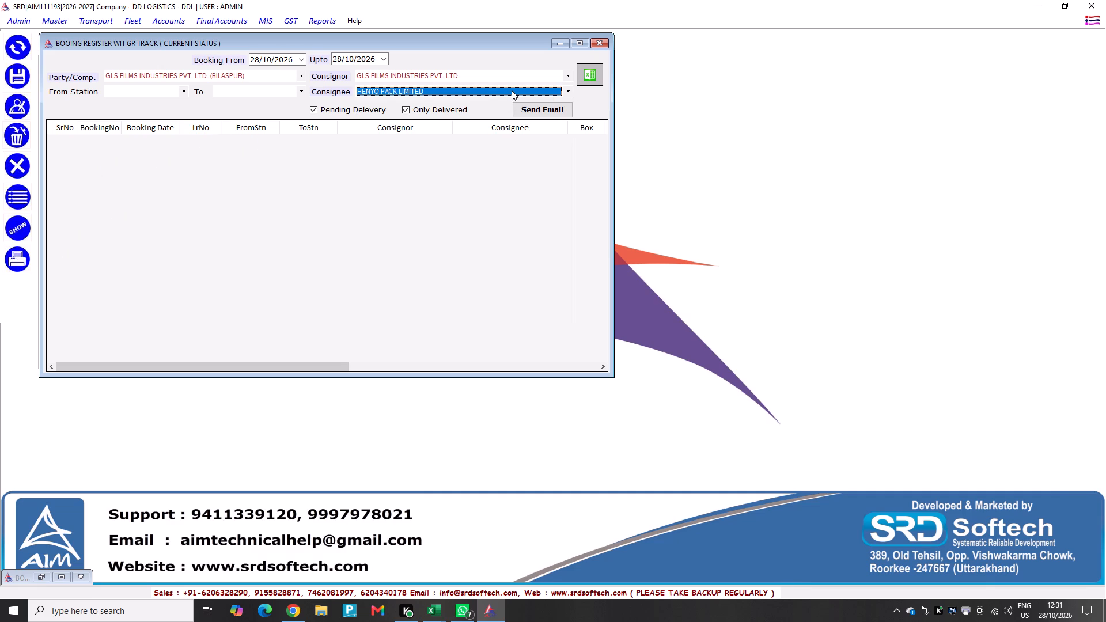
Set the Consignee filter to HFCL LIMITED and try to load the bookings.
key(Down)
key(Return)
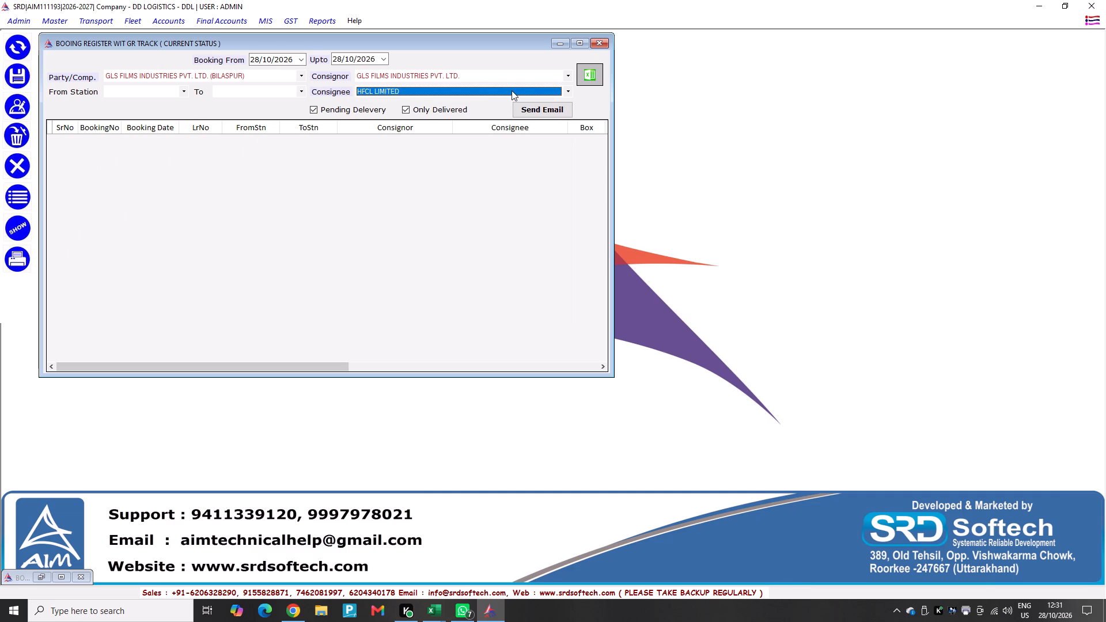
key(Return)
key(Return)
key(Return)
key(Return)
key(Return)
key(Tab)
key(Tab)
key(Tab)
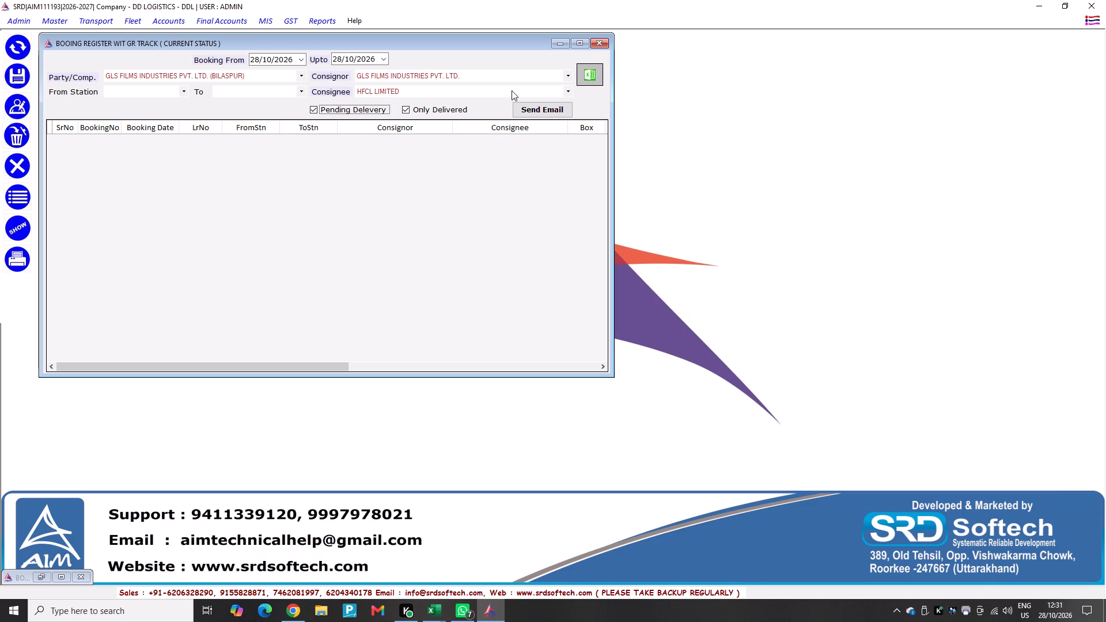
key(Tab)
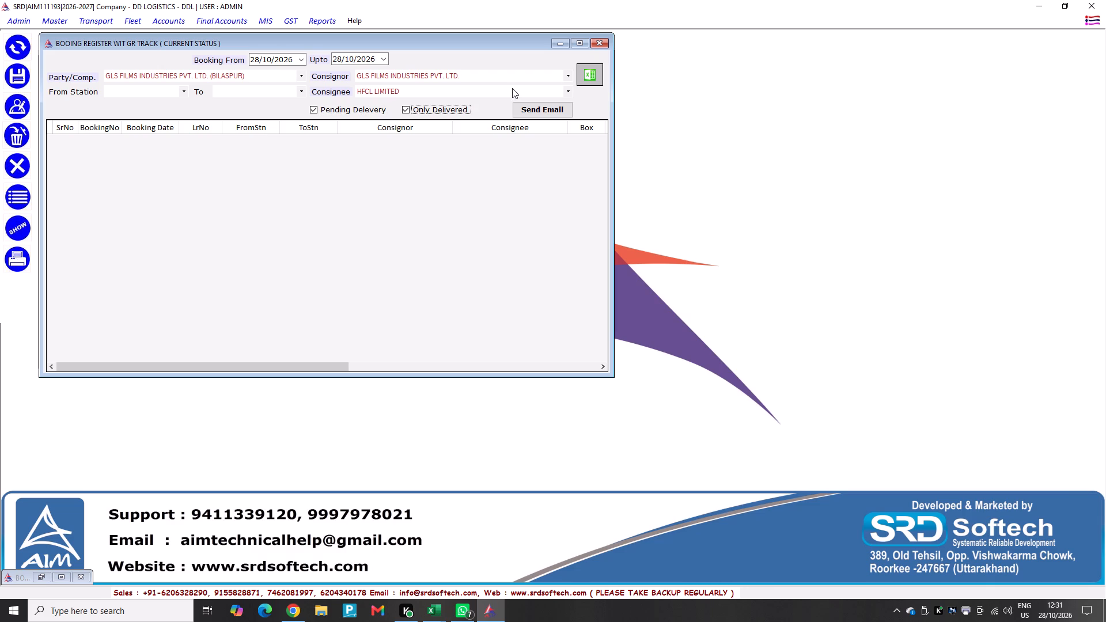
key(Tab)
key(Tab)
key(Tab)
Set the Booking From date to 01/06/2026.
click(278, 70)
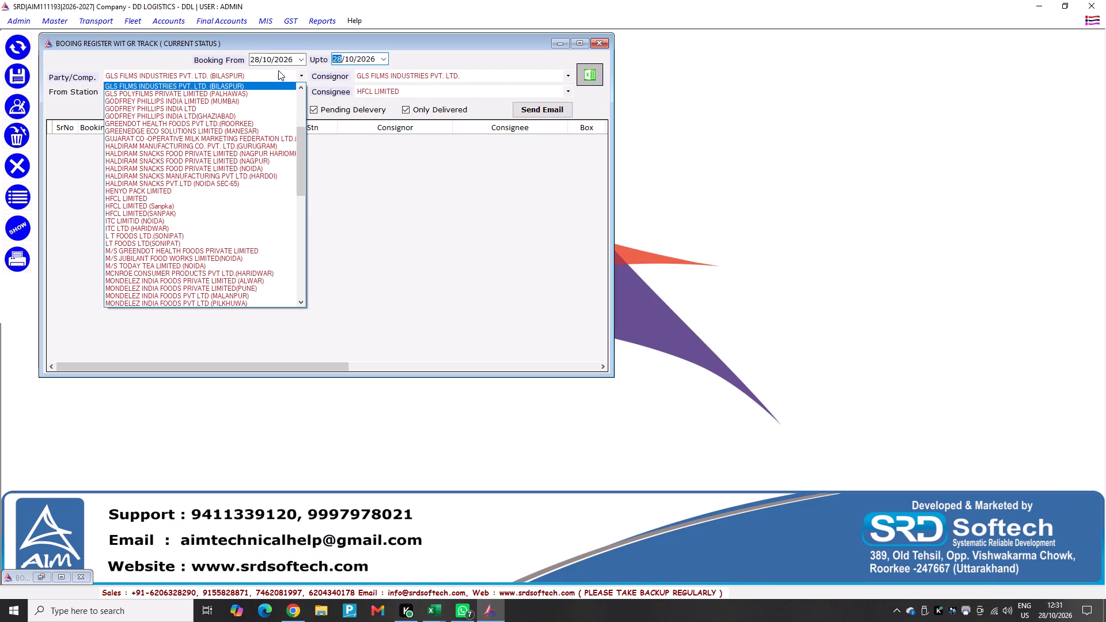
click(286, 59)
click(286, 59)
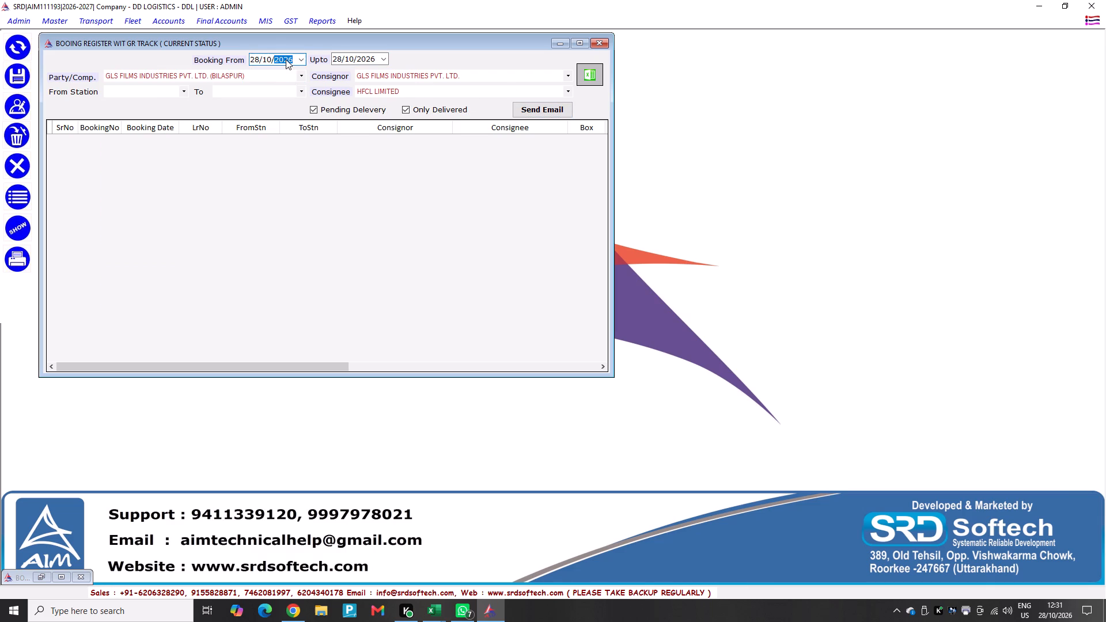
click(300, 62)
click(255, 77)
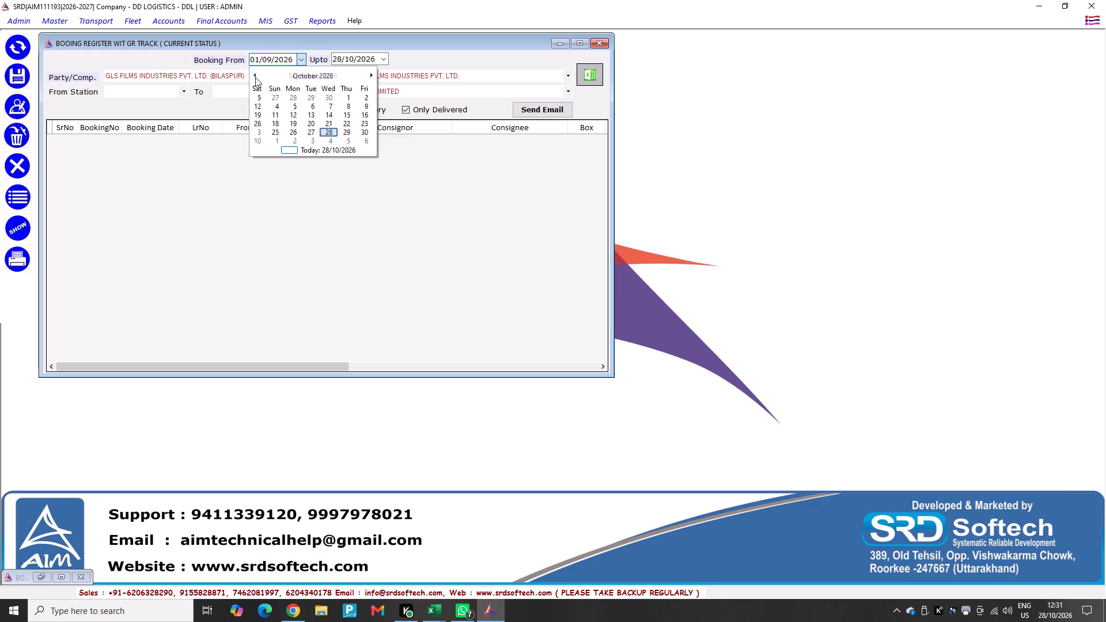
click(255, 77)
click(255, 77)
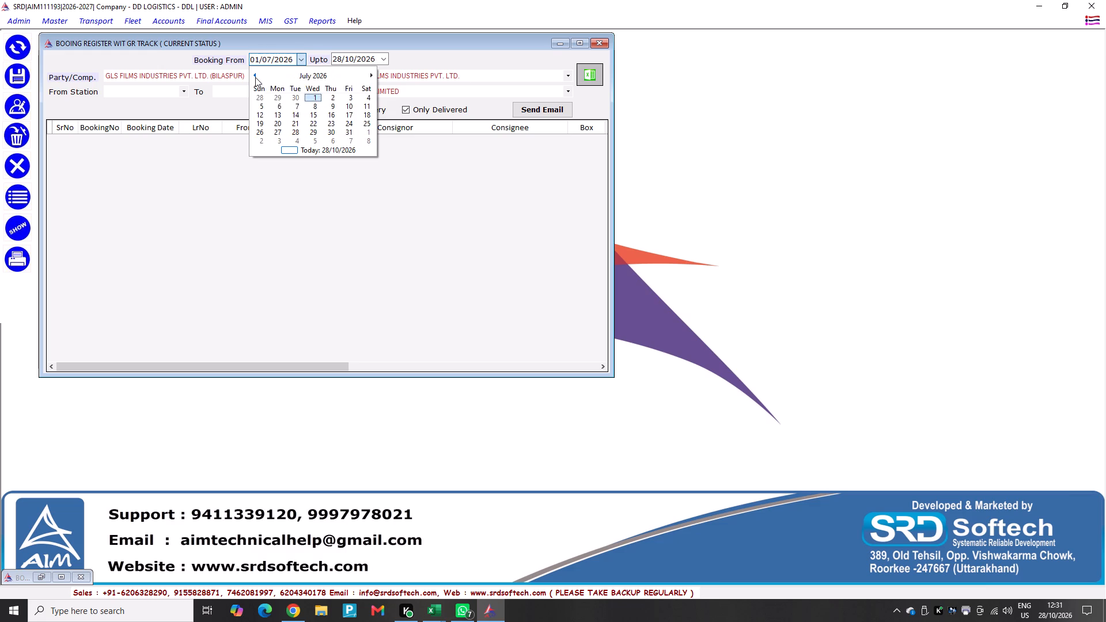
click(255, 77)
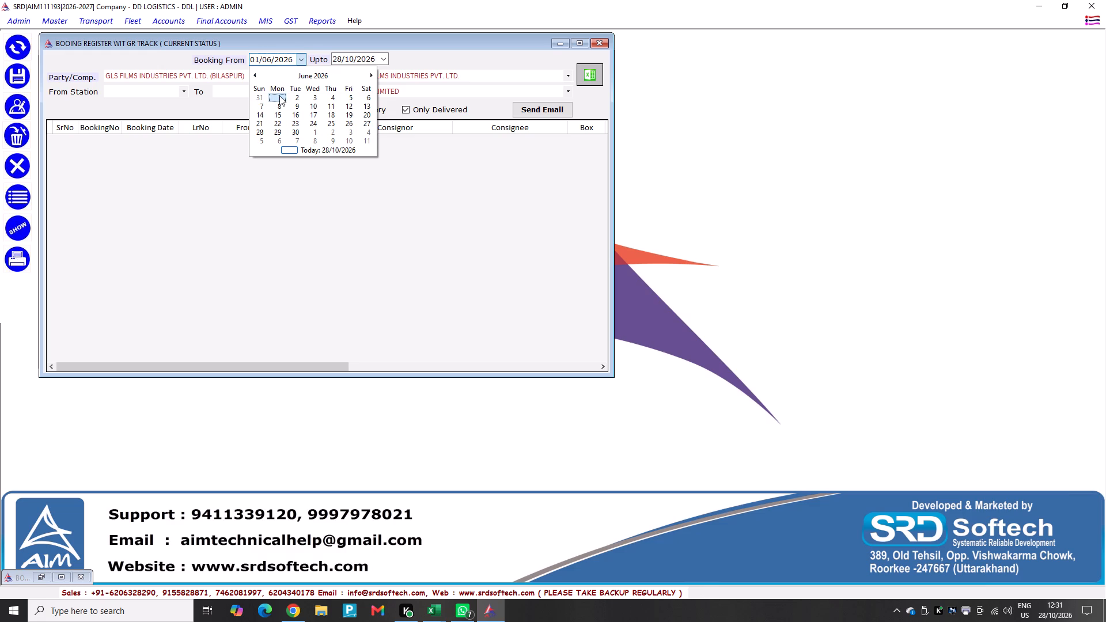
click(279, 96)
Load the bookings for the consignee HFCL LIMITED over the new date range.
key(Tab)
key(Tab)
key(Tab)
key(Tab)
key(Tab)
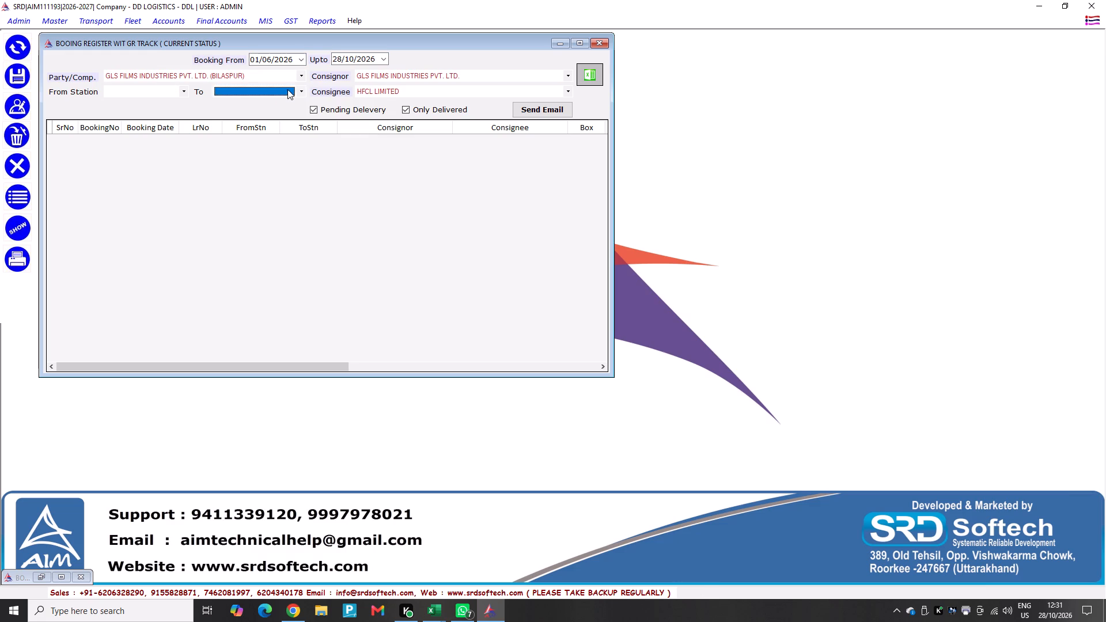
key(Tab)
key(Tab)
click(400, 86)
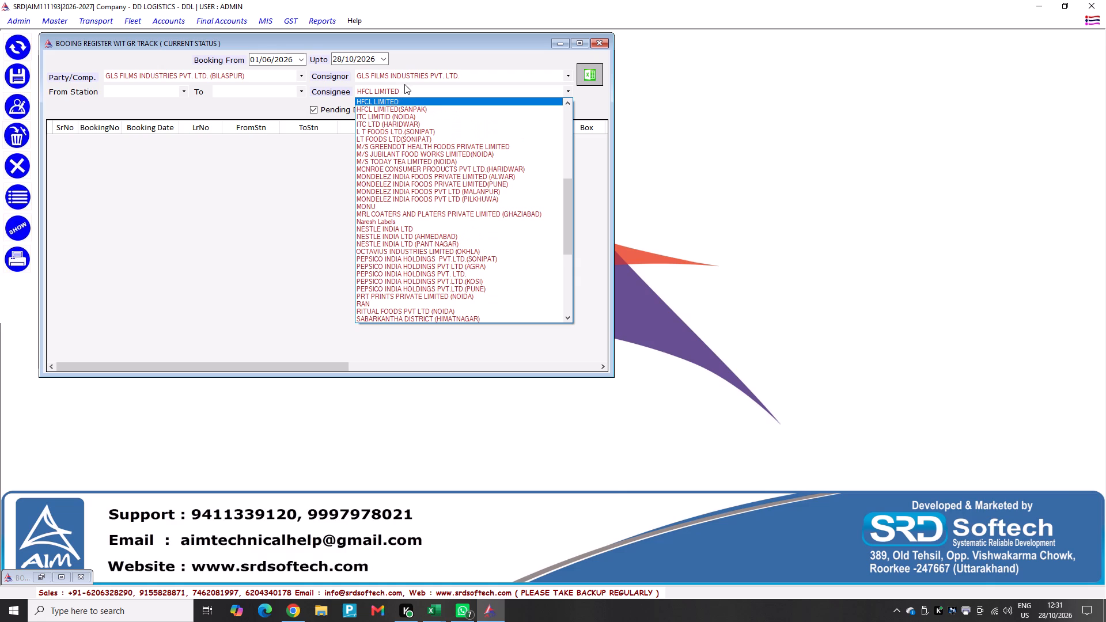
key(Return)
key(Return)
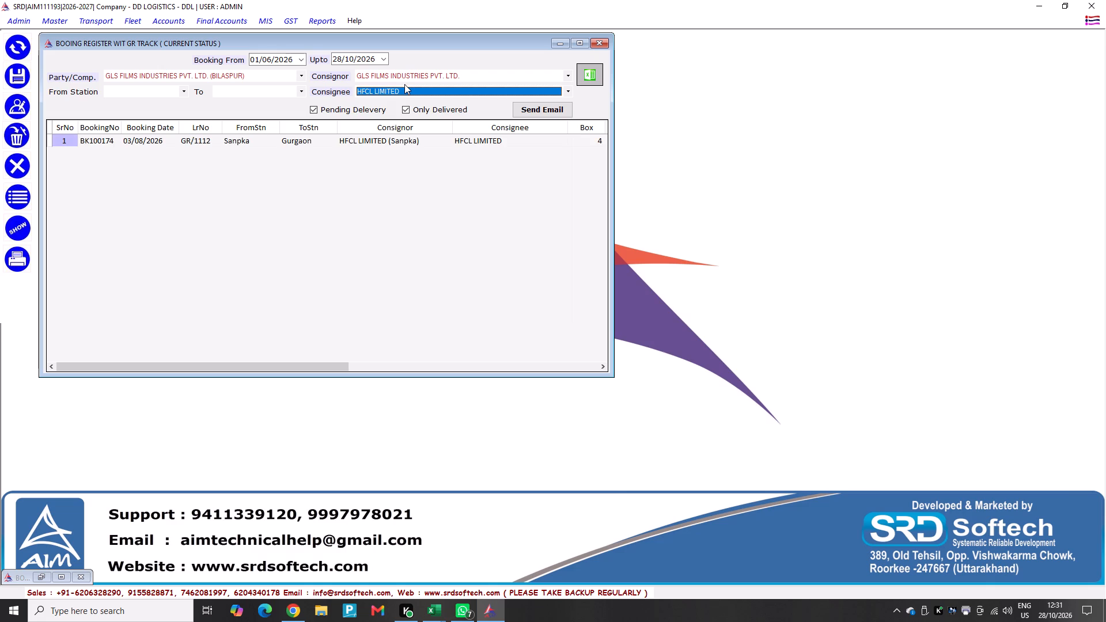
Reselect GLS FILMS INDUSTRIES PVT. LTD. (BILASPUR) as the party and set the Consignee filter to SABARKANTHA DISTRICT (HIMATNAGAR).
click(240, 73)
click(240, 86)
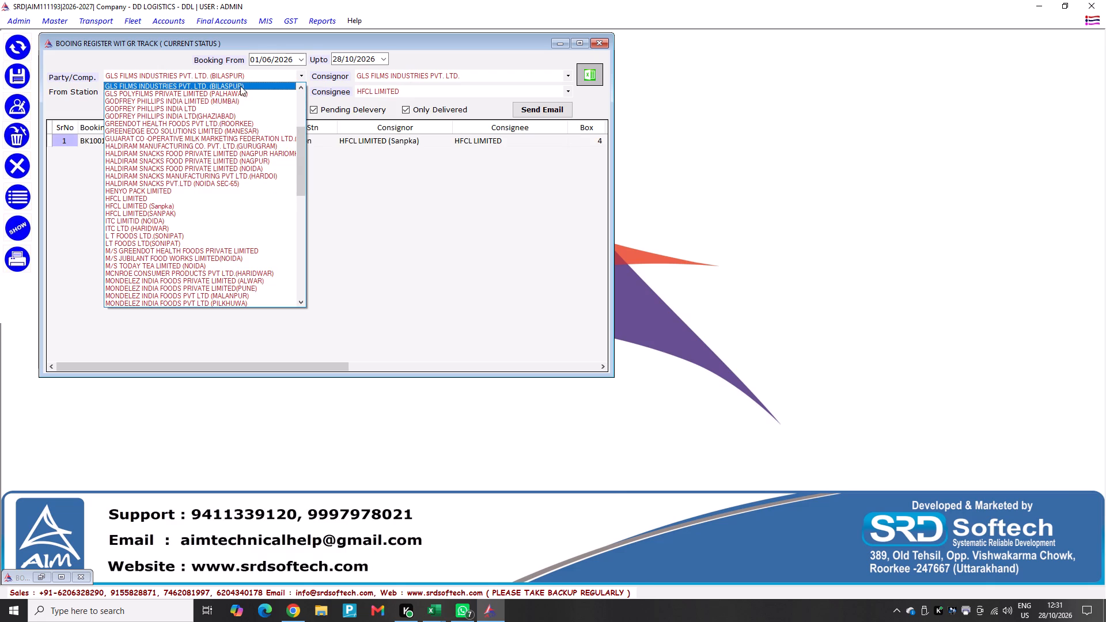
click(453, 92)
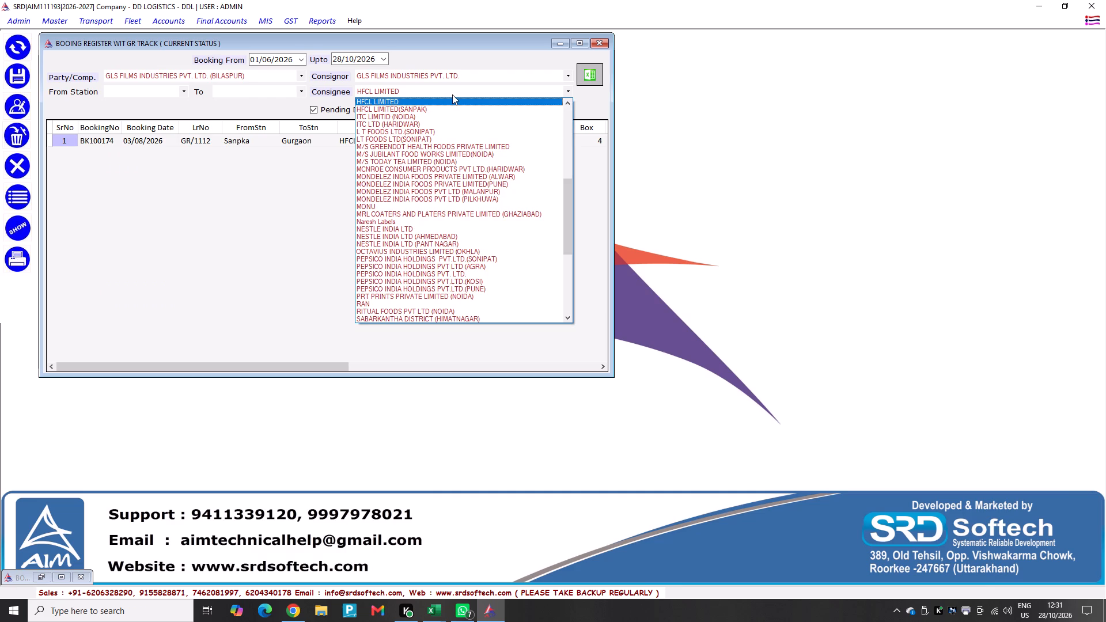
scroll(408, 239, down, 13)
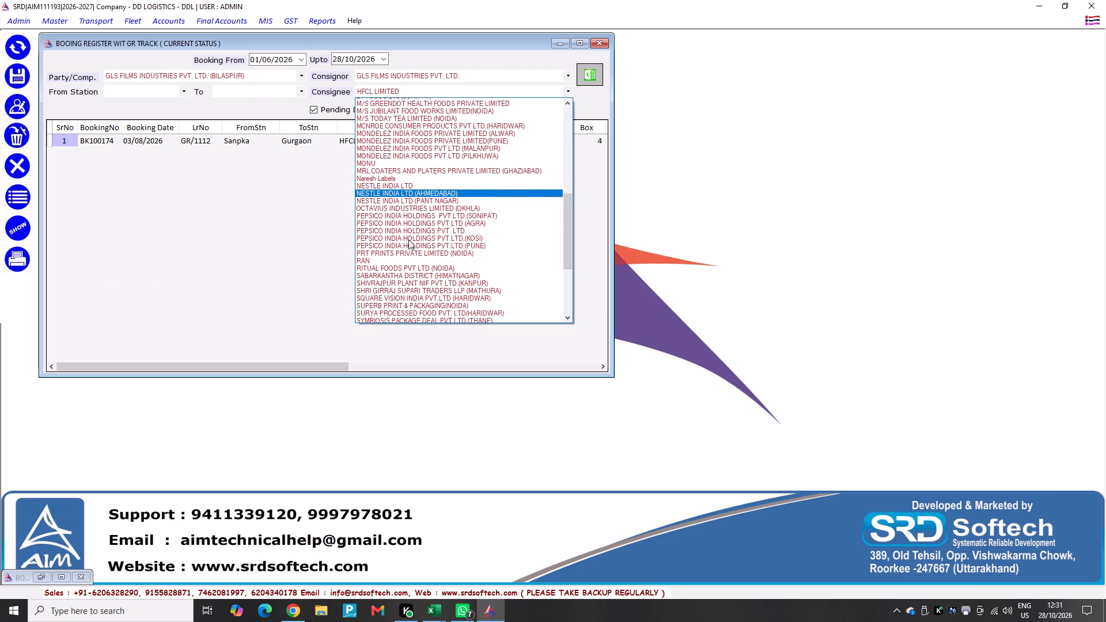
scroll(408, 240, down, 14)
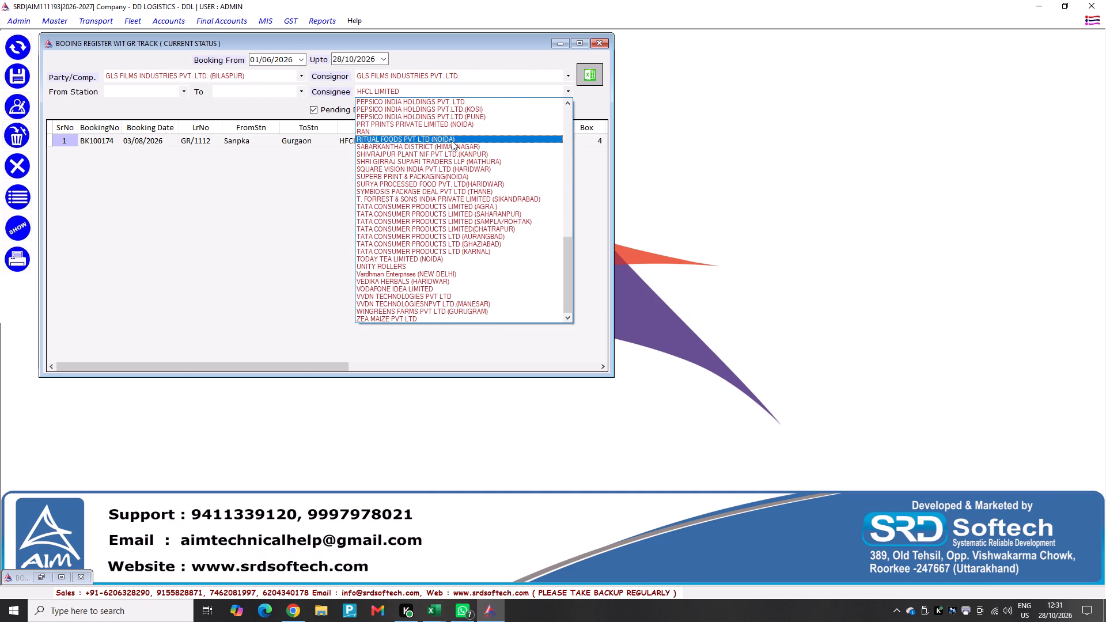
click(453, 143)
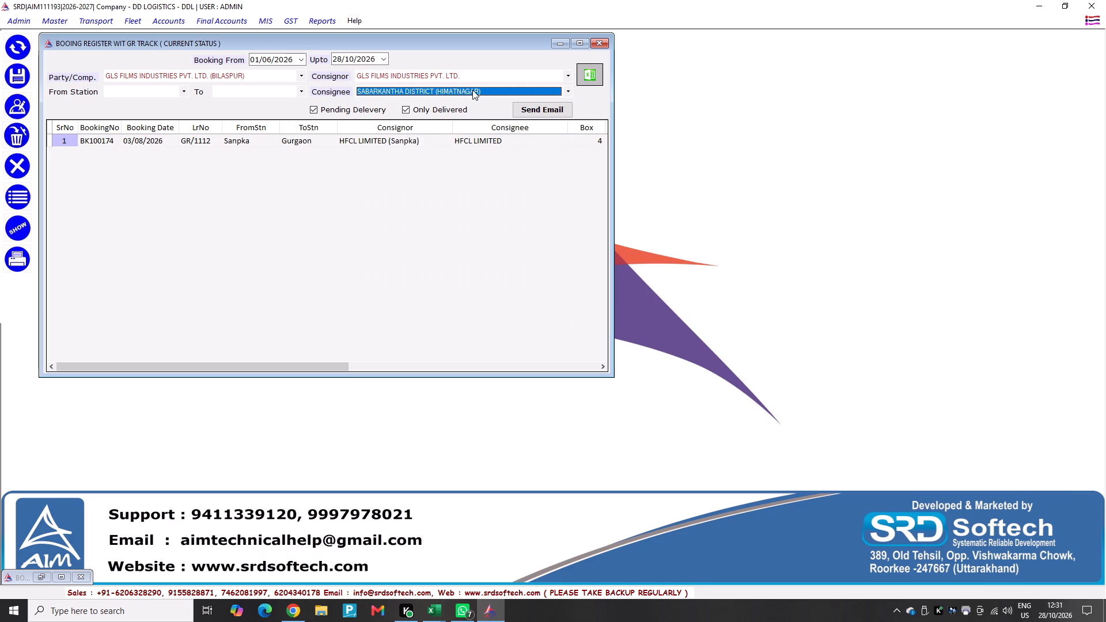
Set the Consignee filter to PEPSICO INDIA HOLDINGS PVT.LTD.(KOSI) and load the bookings.
click(472, 90)
click(459, 111)
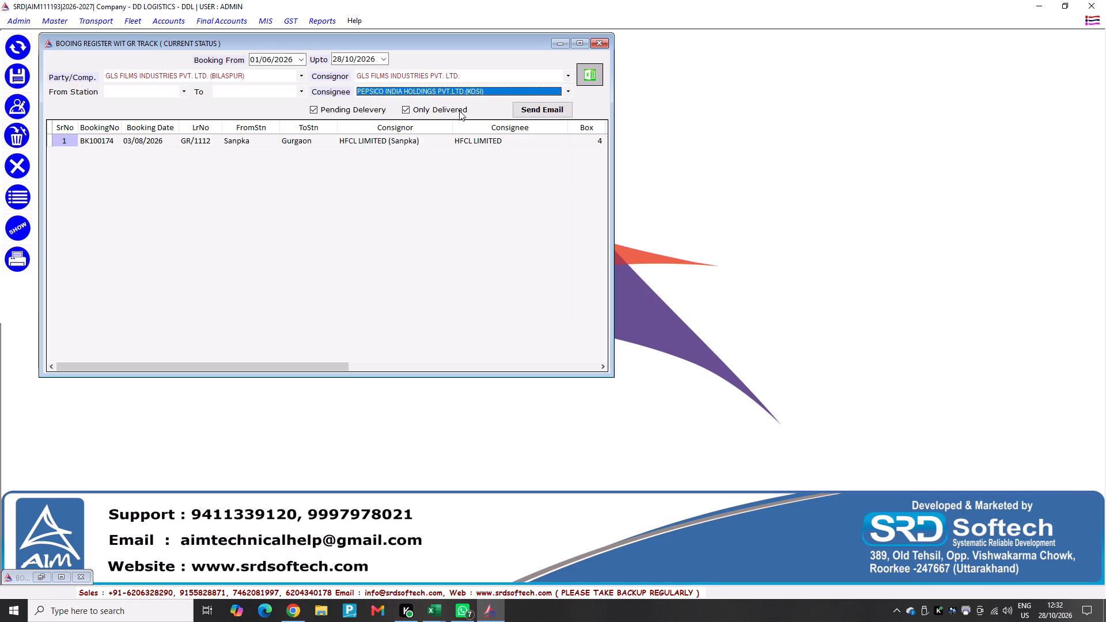
key(Tab)
click(476, 91)
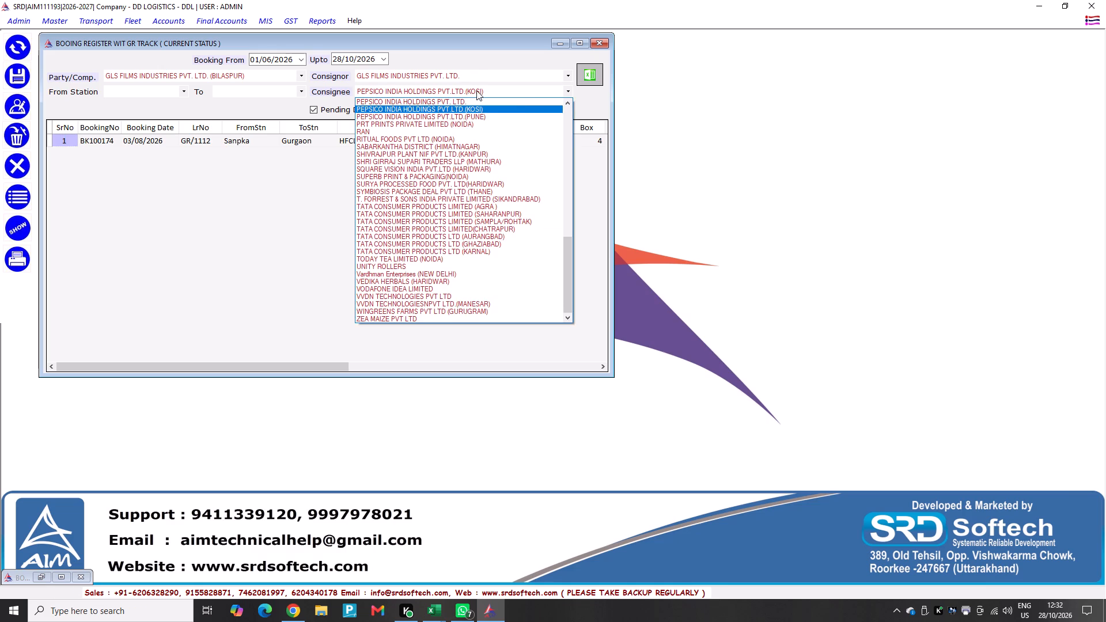
key(Return)
key(Return)
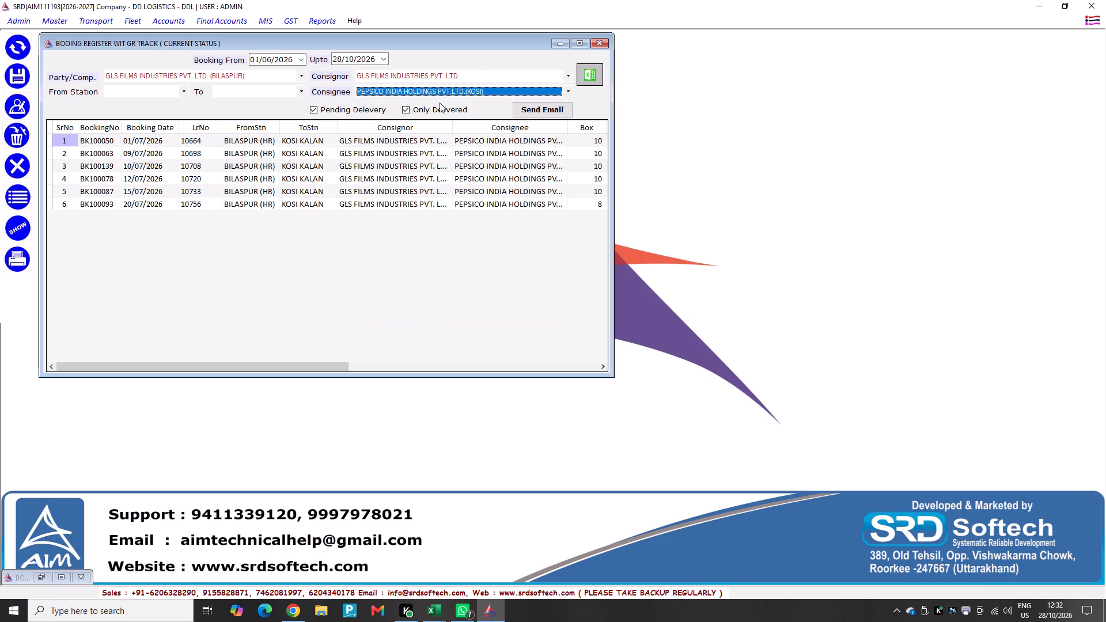
Close the booking register report with GR tracking.
click(605, 40)
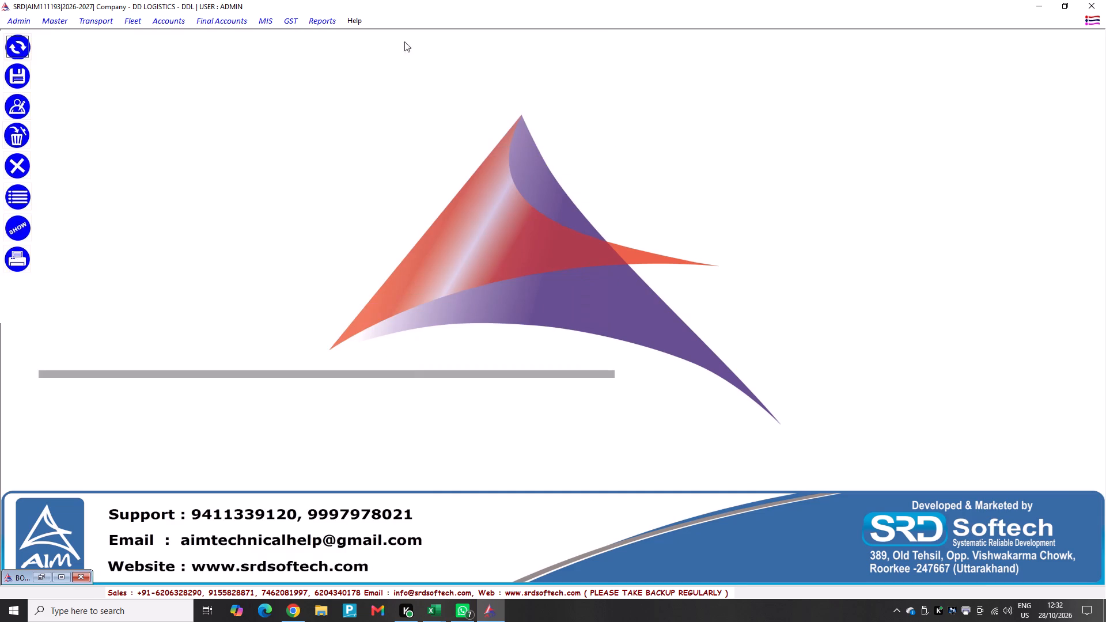
Open the list of available reports.
click(335, 22)
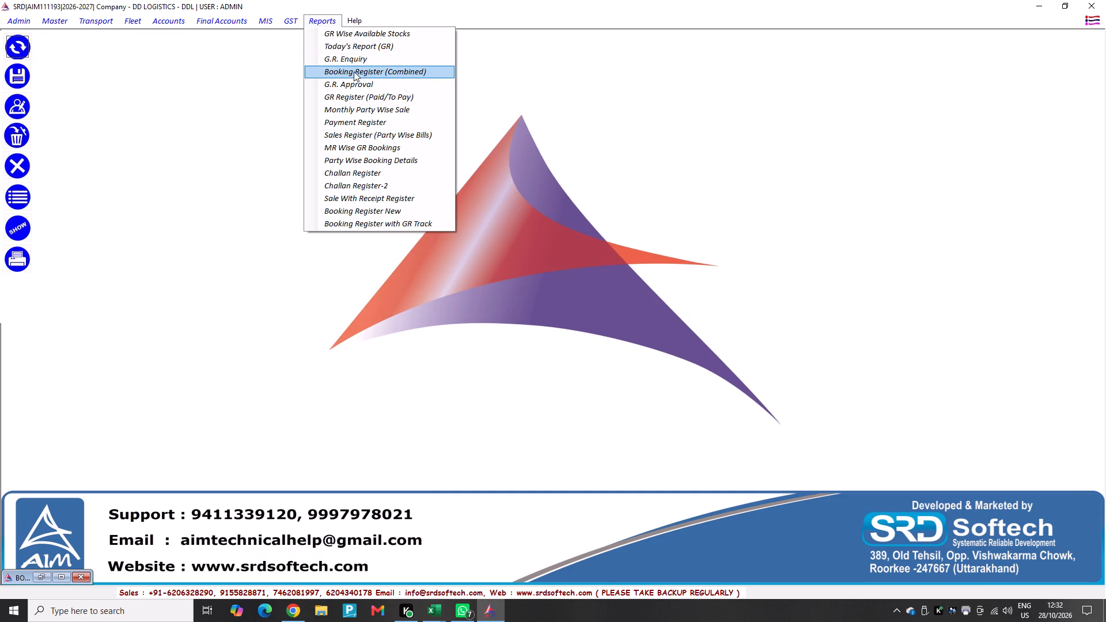
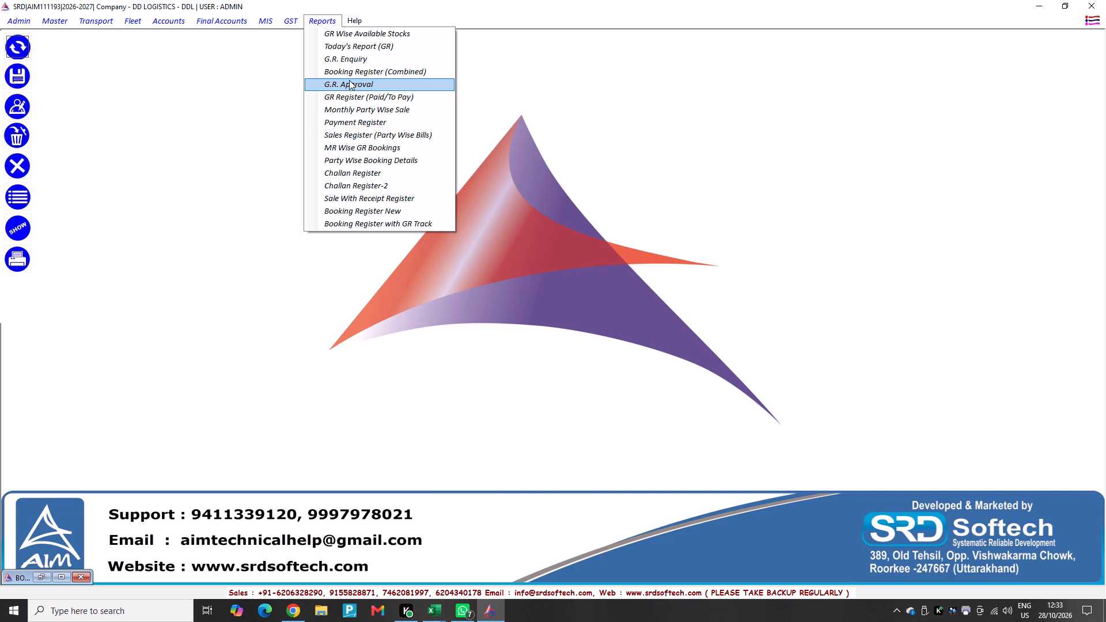
Open the Monthly Party Wise Sale report and load it for All parties.
click(375, 105)
click(261, 62)
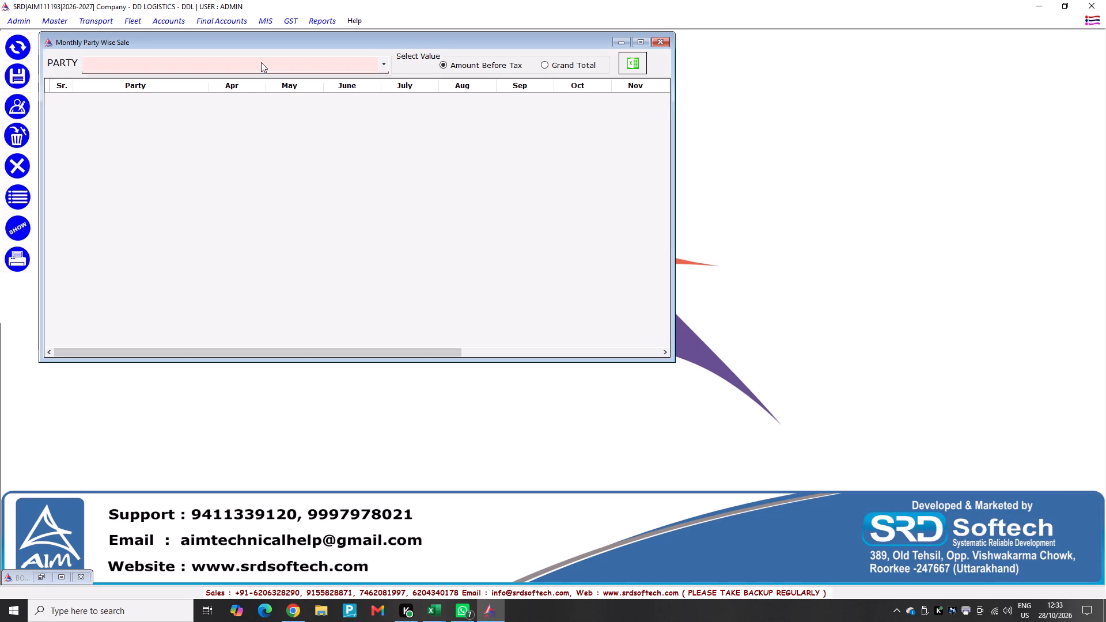
click(262, 73)
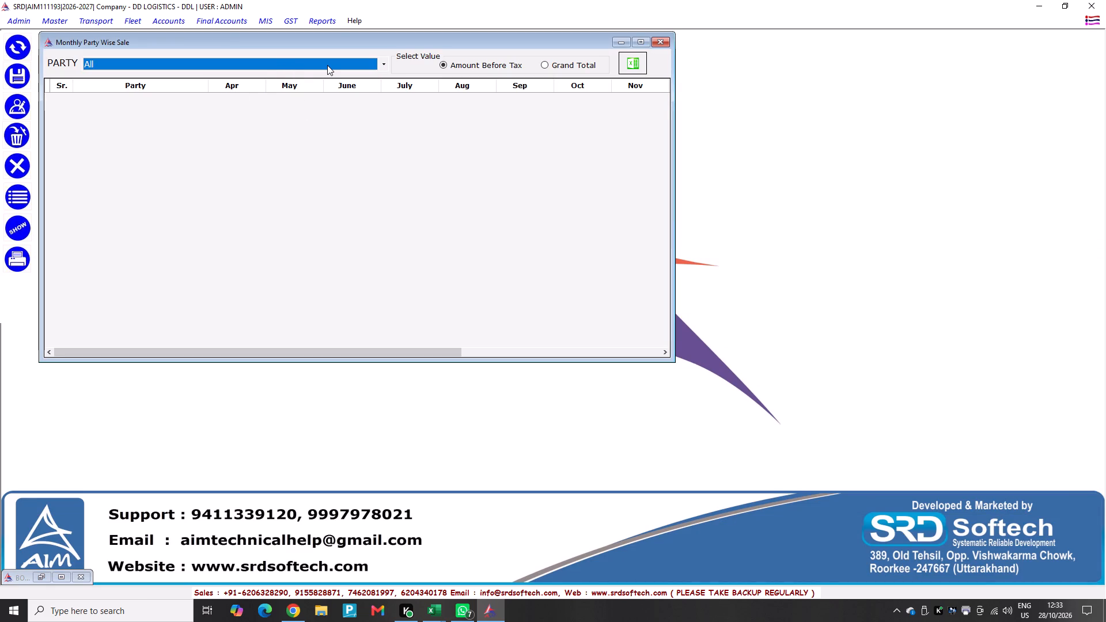
key(Return)
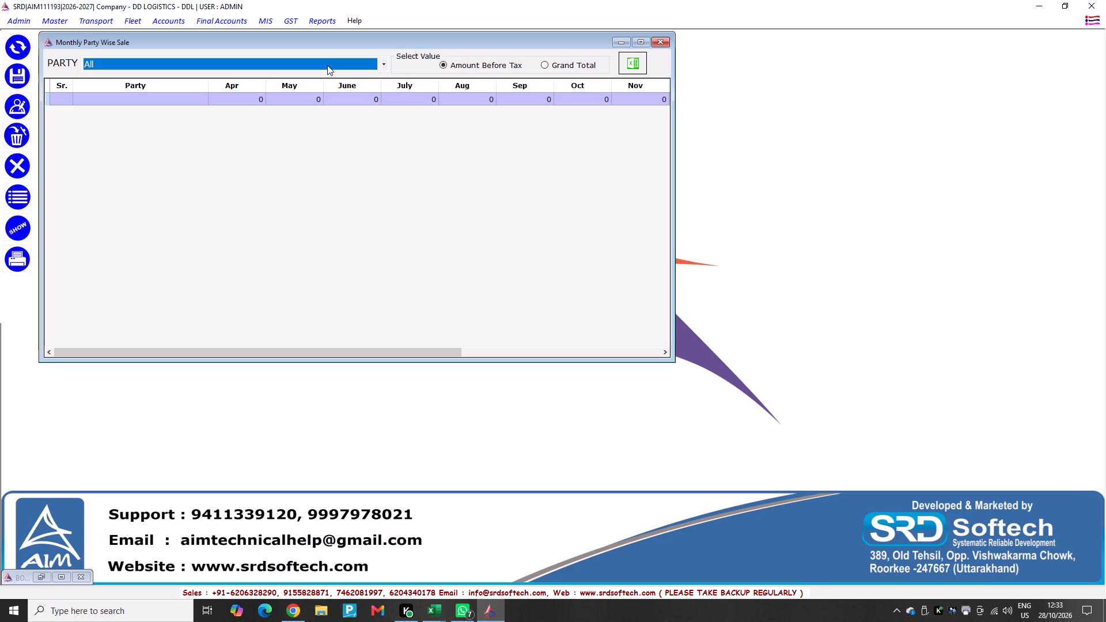
key(Return)
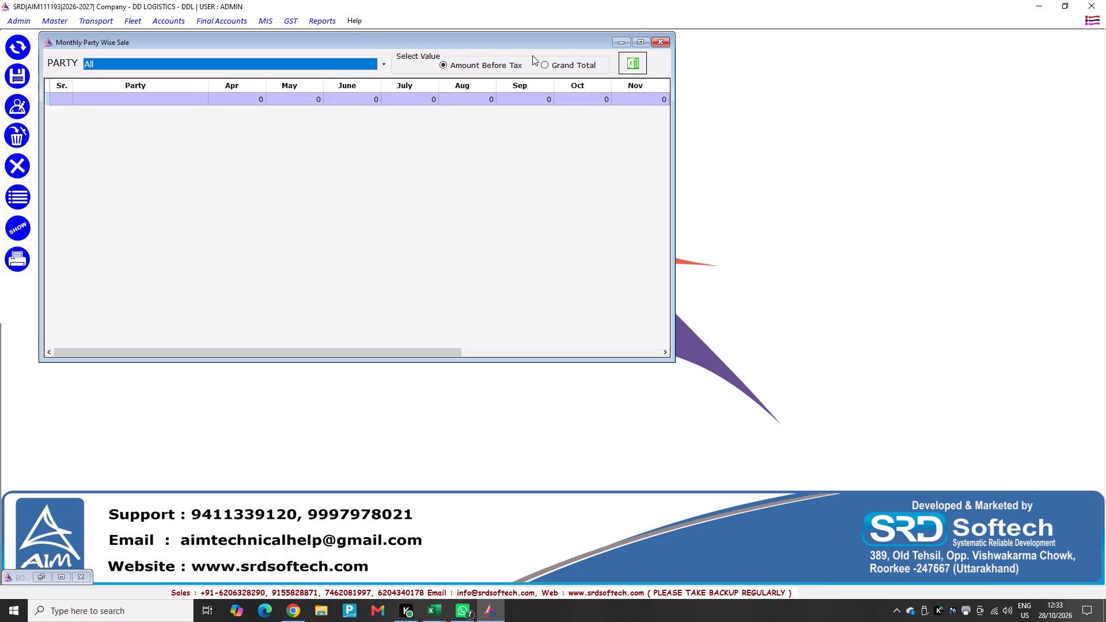
Switch the monthly sale report's value to Grand Total and reload it for All parties.
click(550, 64)
key(Return)
key(Return)
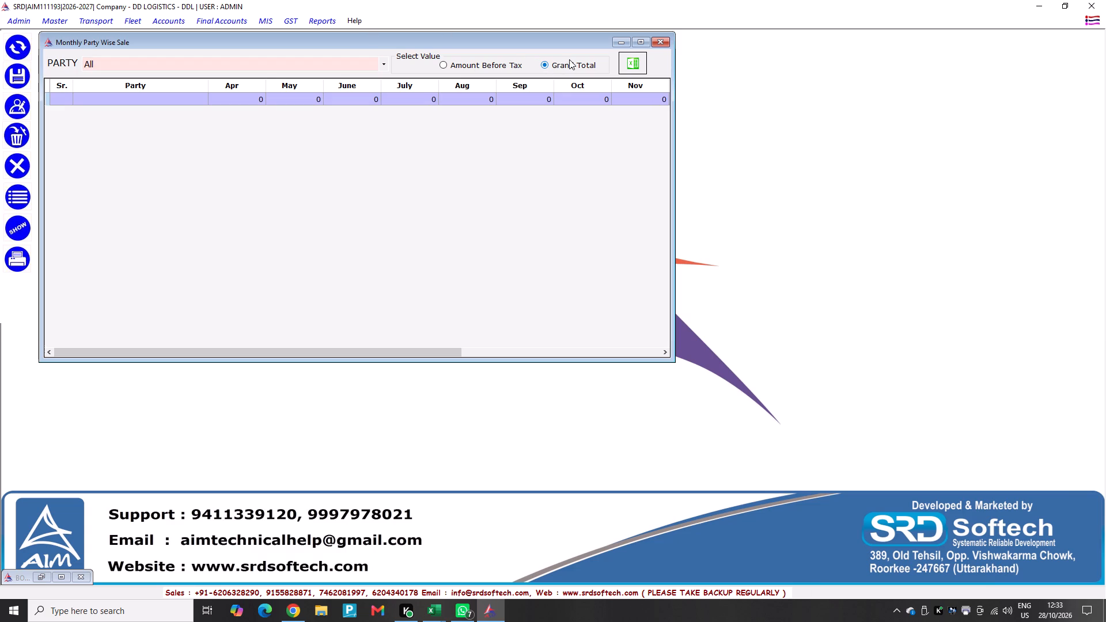
key(Return)
click(348, 56)
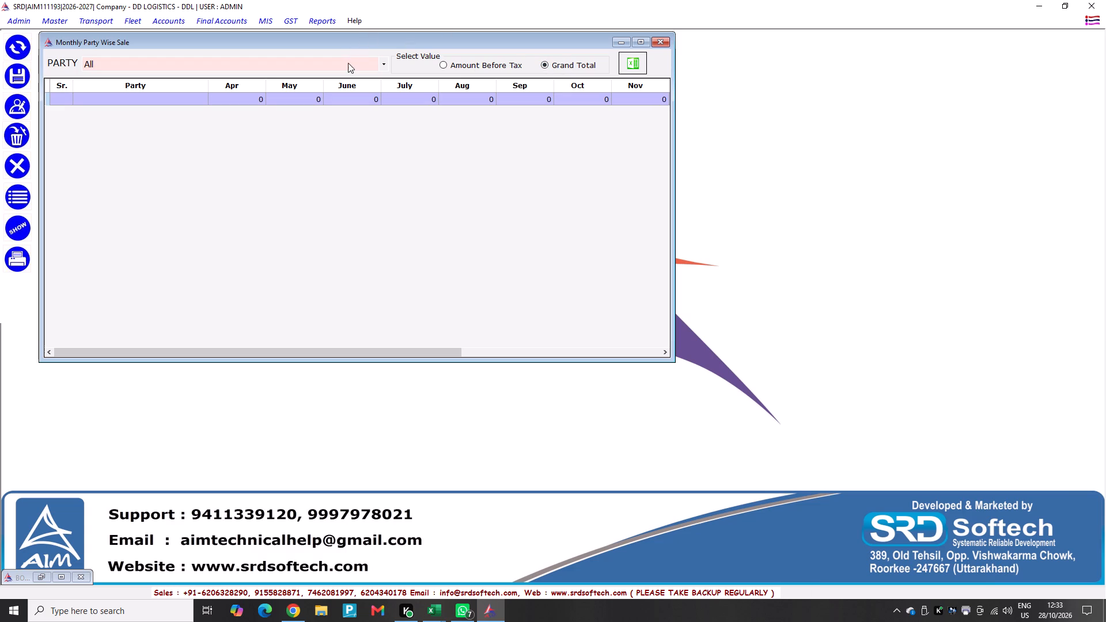
click(348, 64)
key(Return)
key(Return)
key(Return)
key(Return)
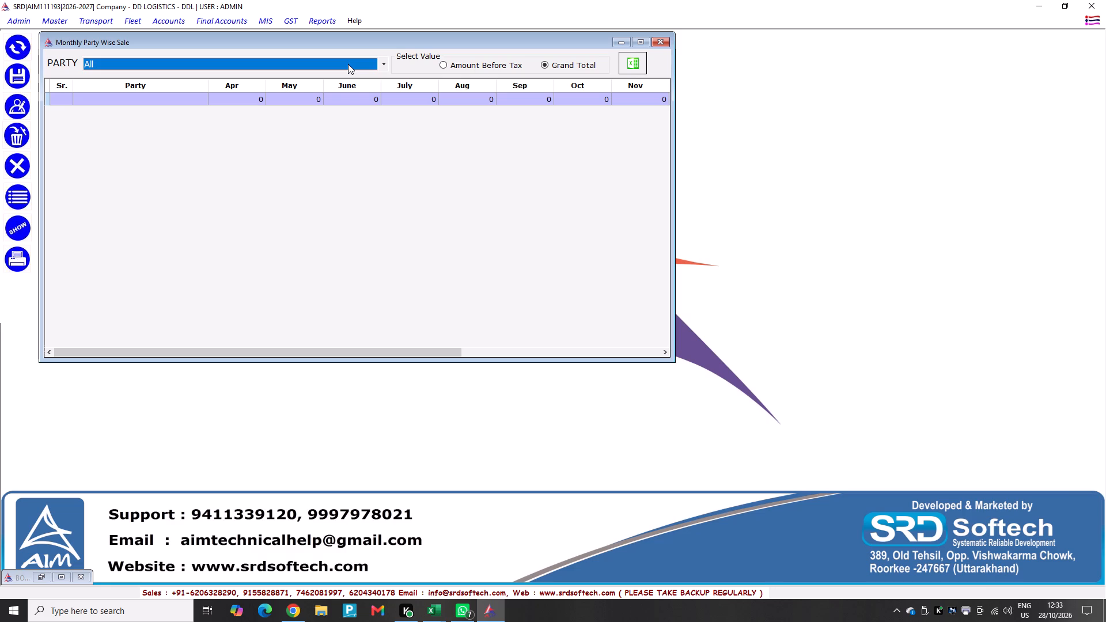
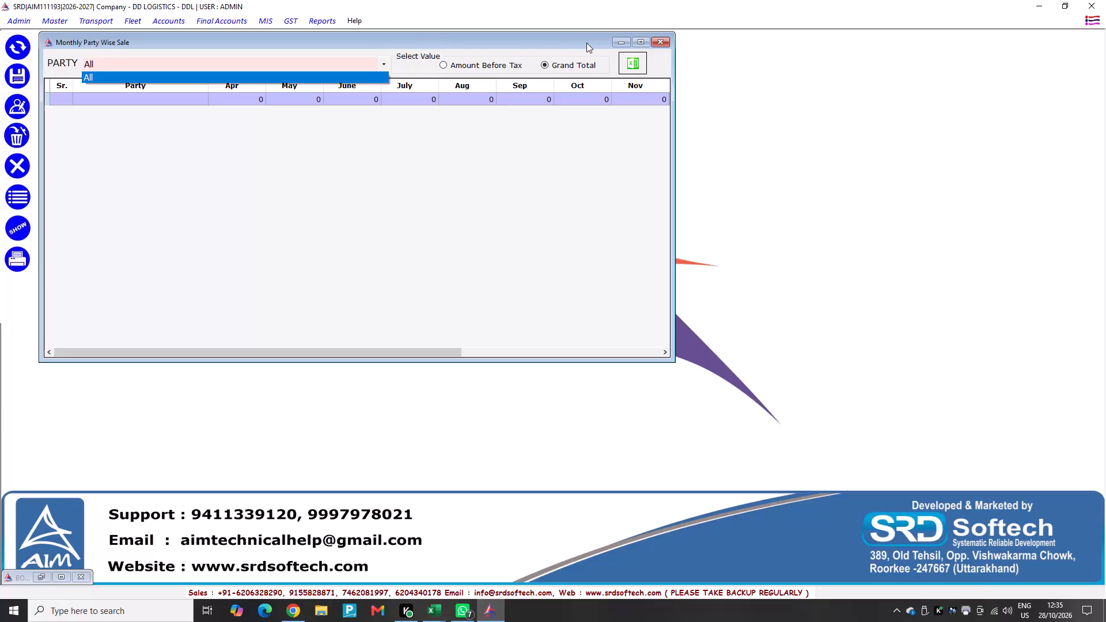
Minimize the Monthly Party Wise Sale report.
click(658, 40)
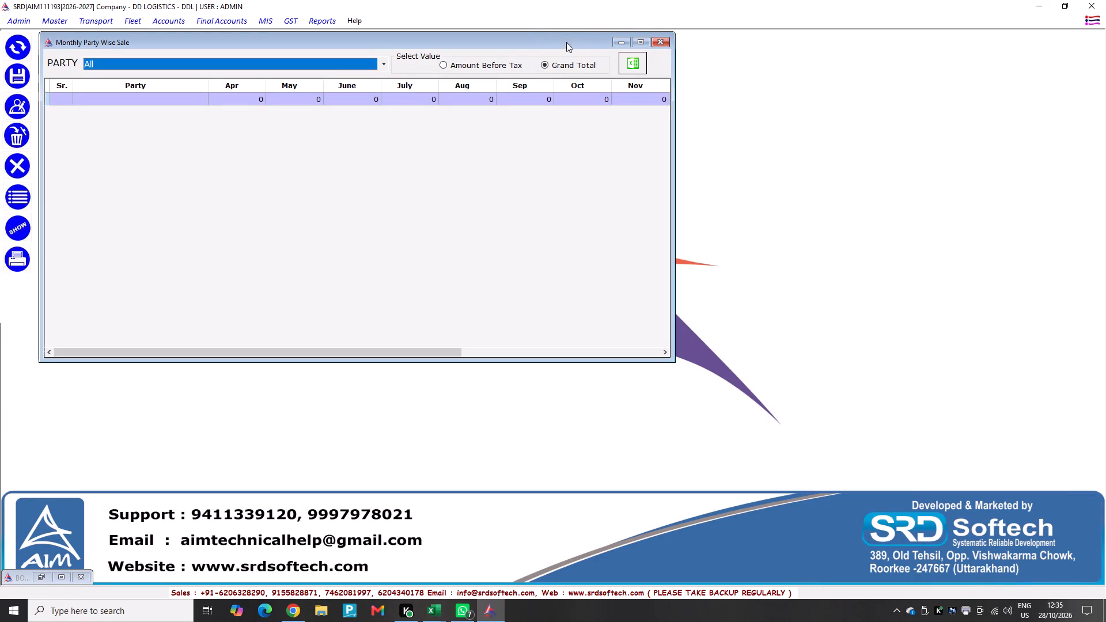
click(625, 43)
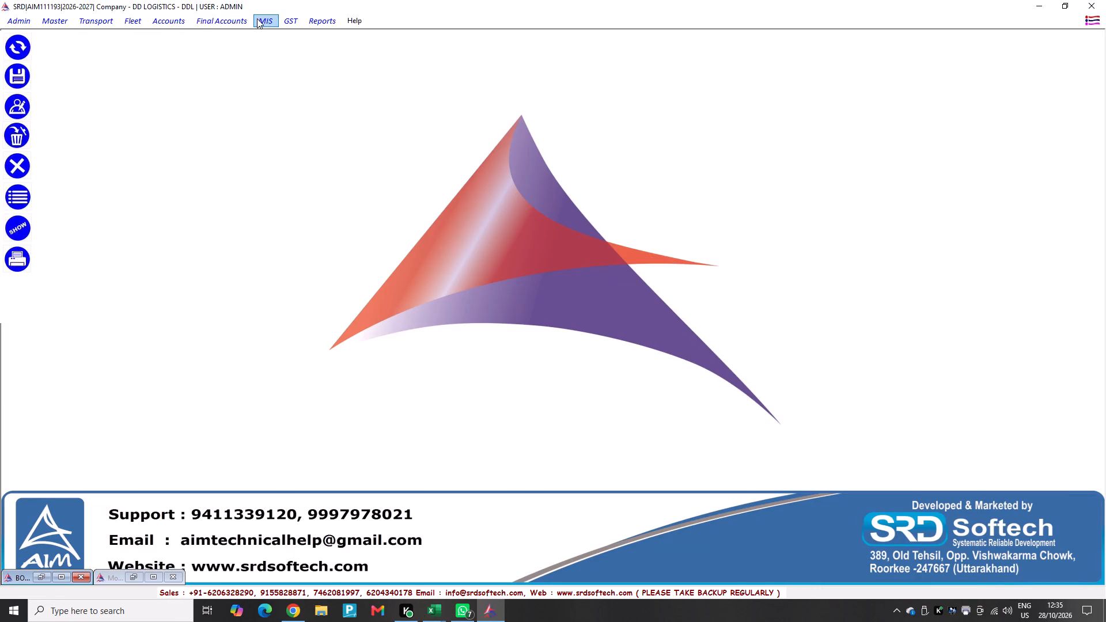
Open the Booking Register with GR Track report.
click(257, 18)
click(324, 15)
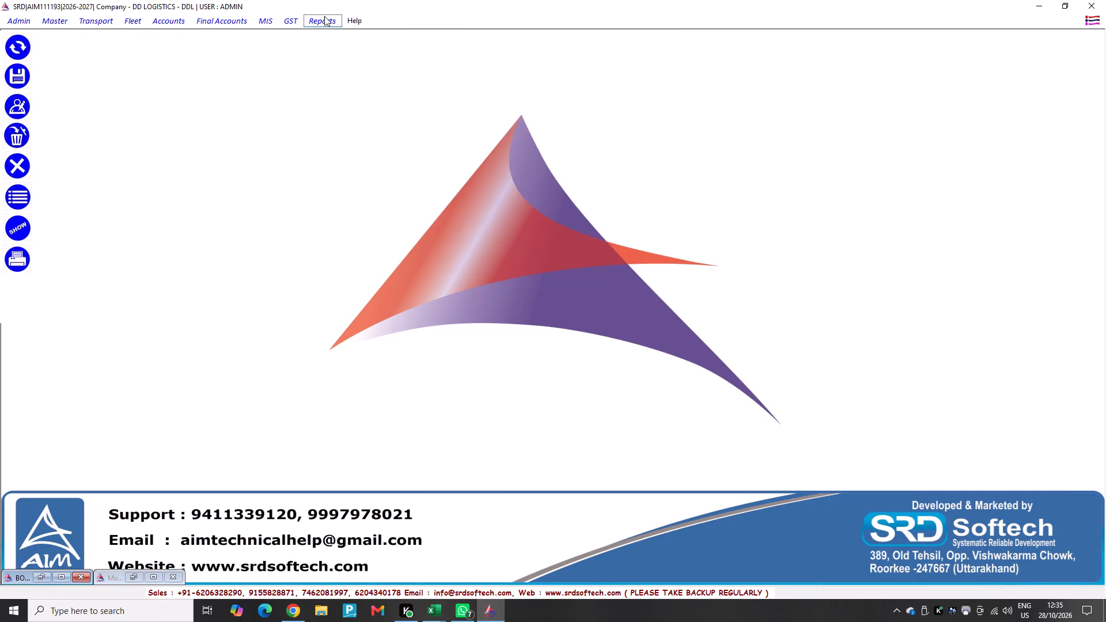
click(320, 23)
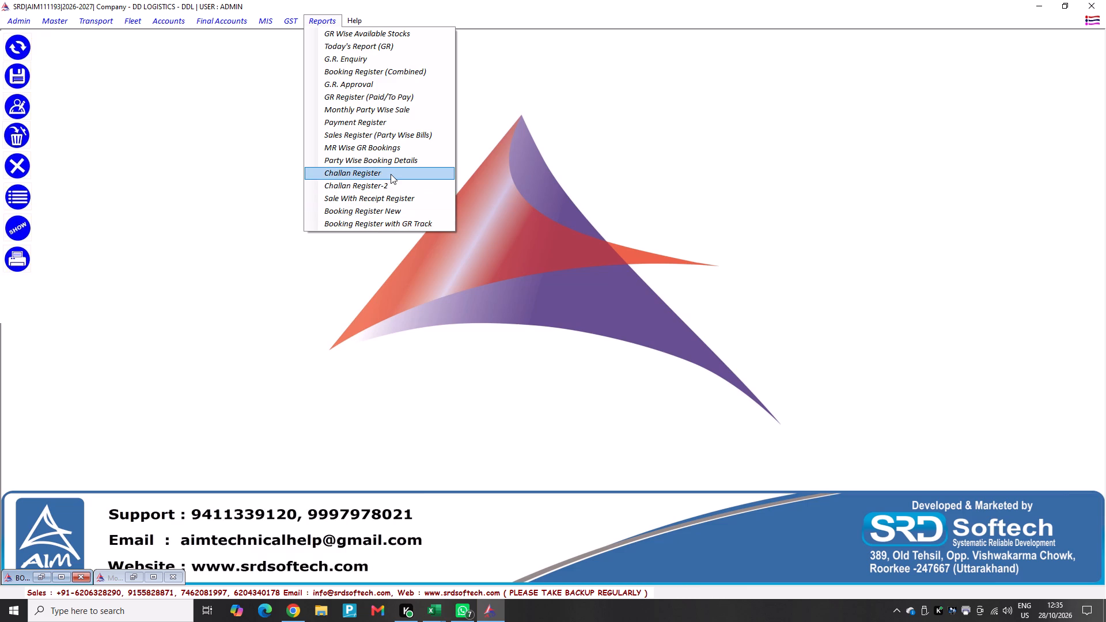
click(365, 220)
Look through all the parties offered in the GR track register's Party/Comp. filter and close the report without choosing one.
click(175, 81)
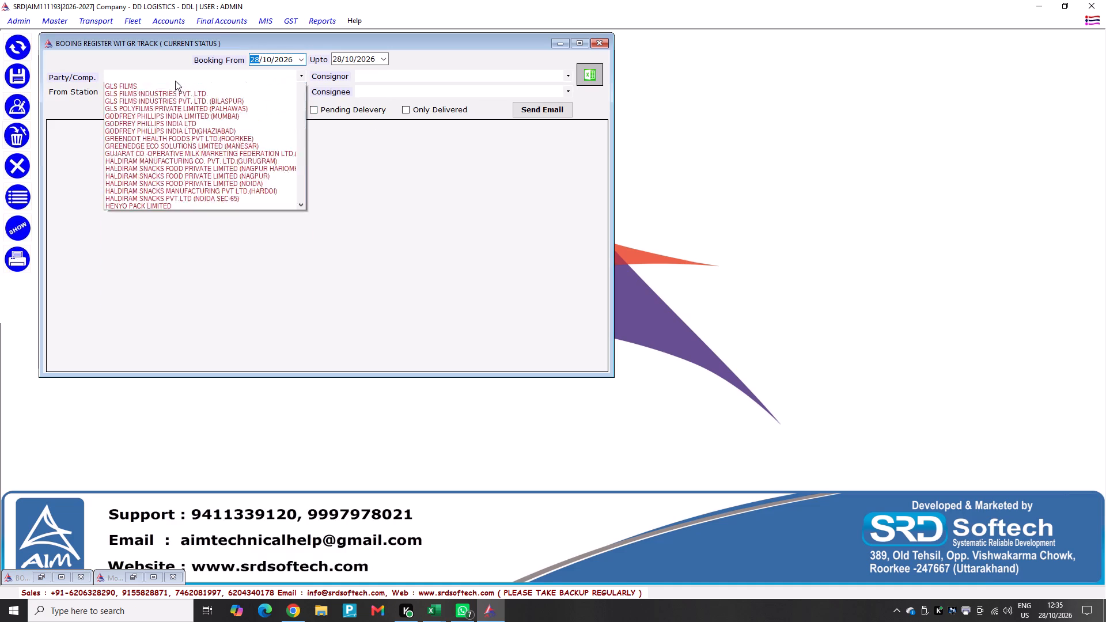
scroll(194, 103, down, 17)
scroll(185, 108, down, 9)
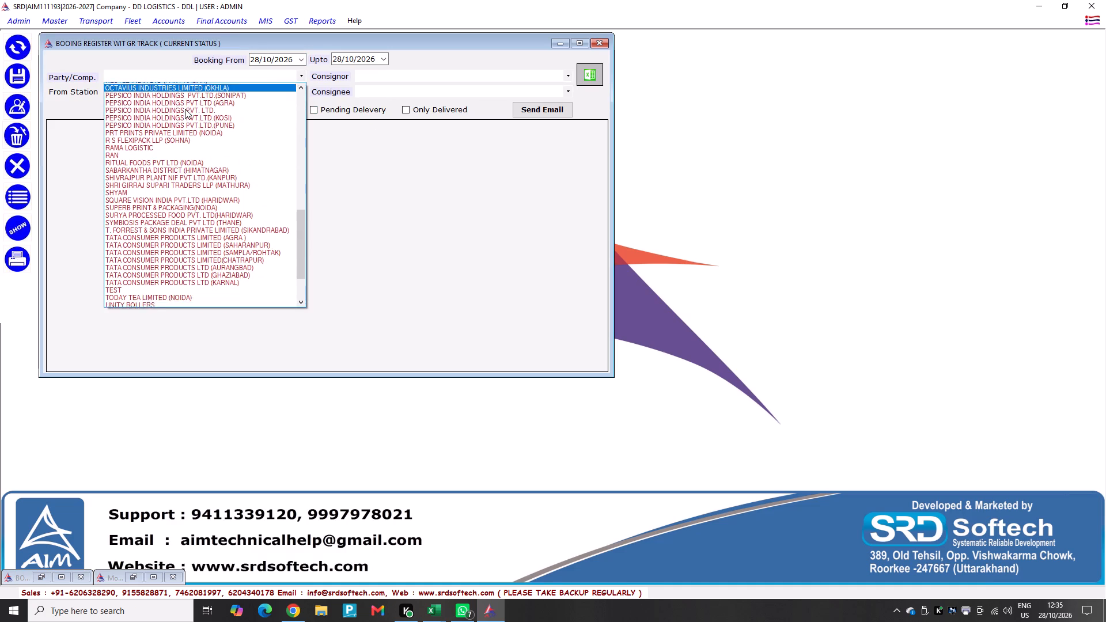
scroll(185, 109, down, 15)
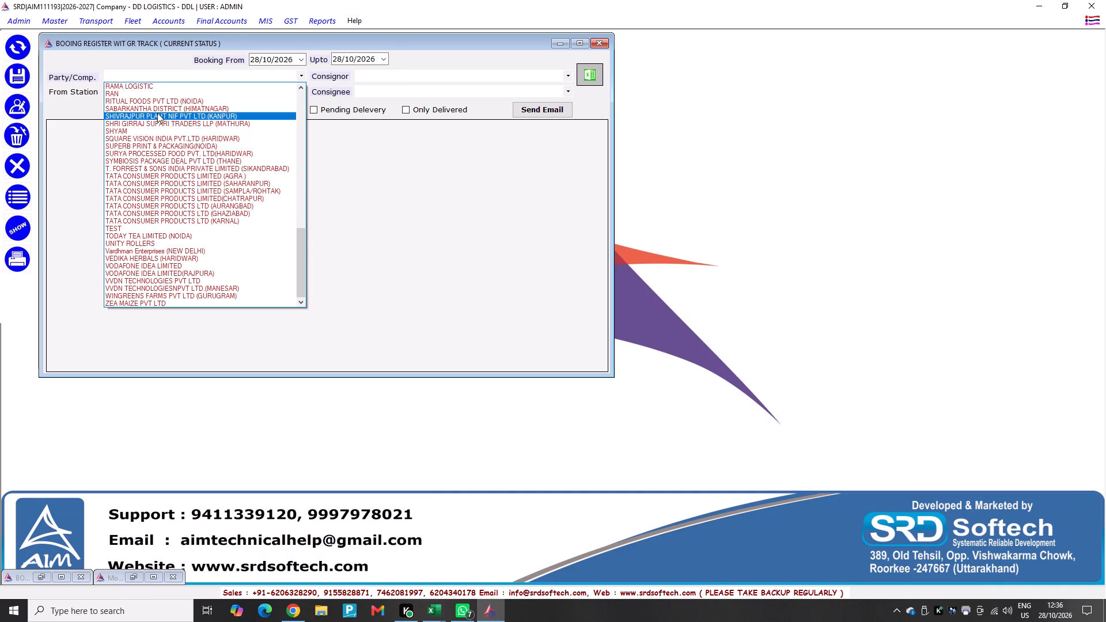
scroll(157, 113, down, 6)
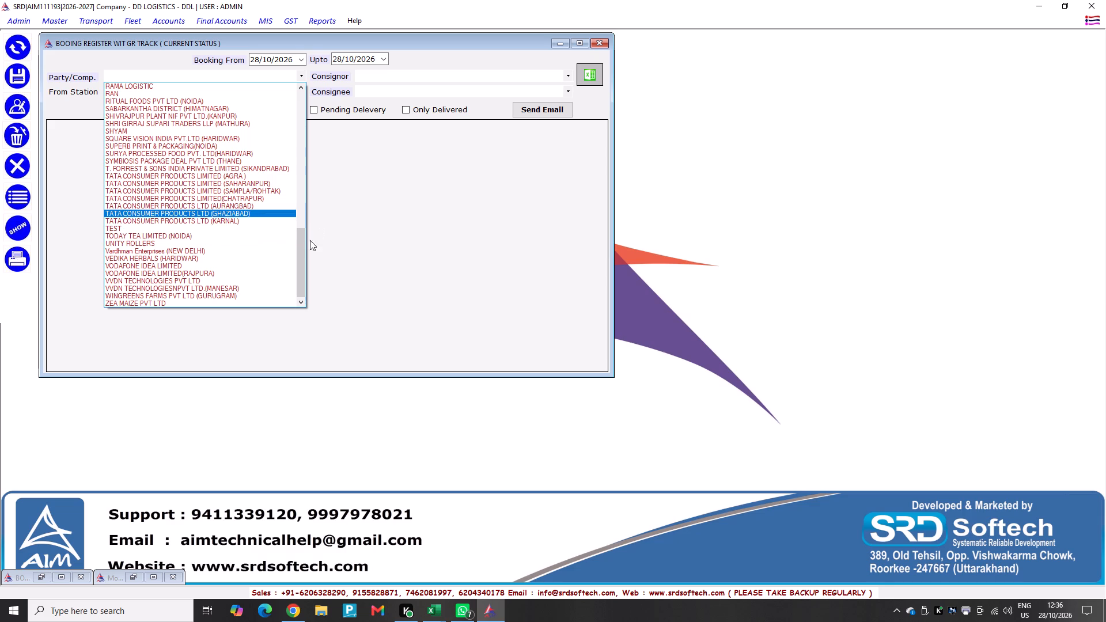
drag(302, 242, 315, 115)
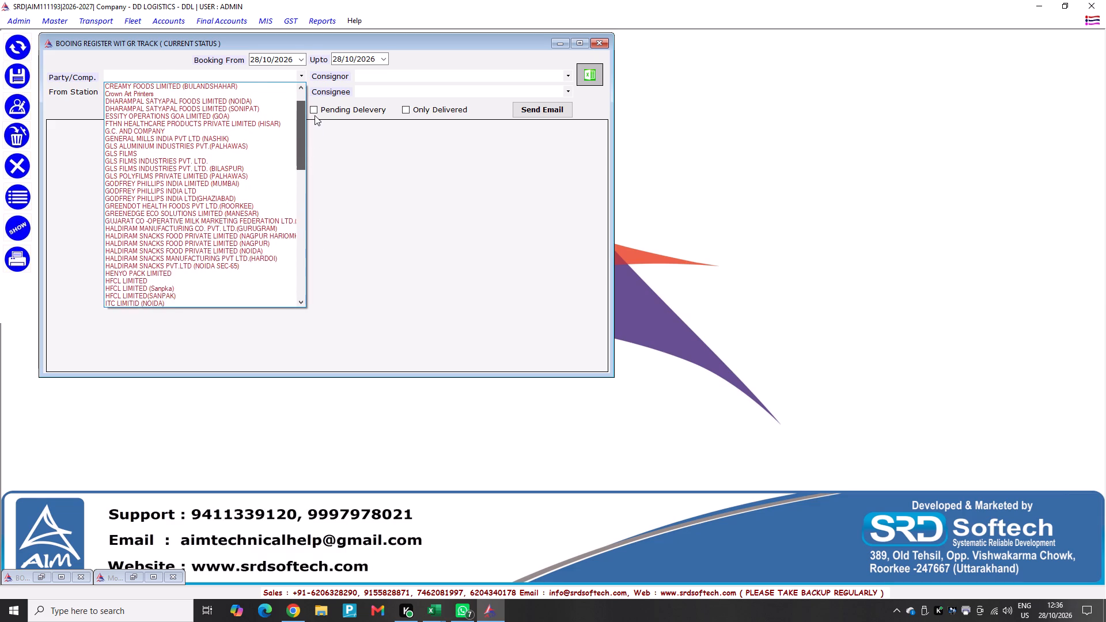
drag(315, 115, 317, 98)
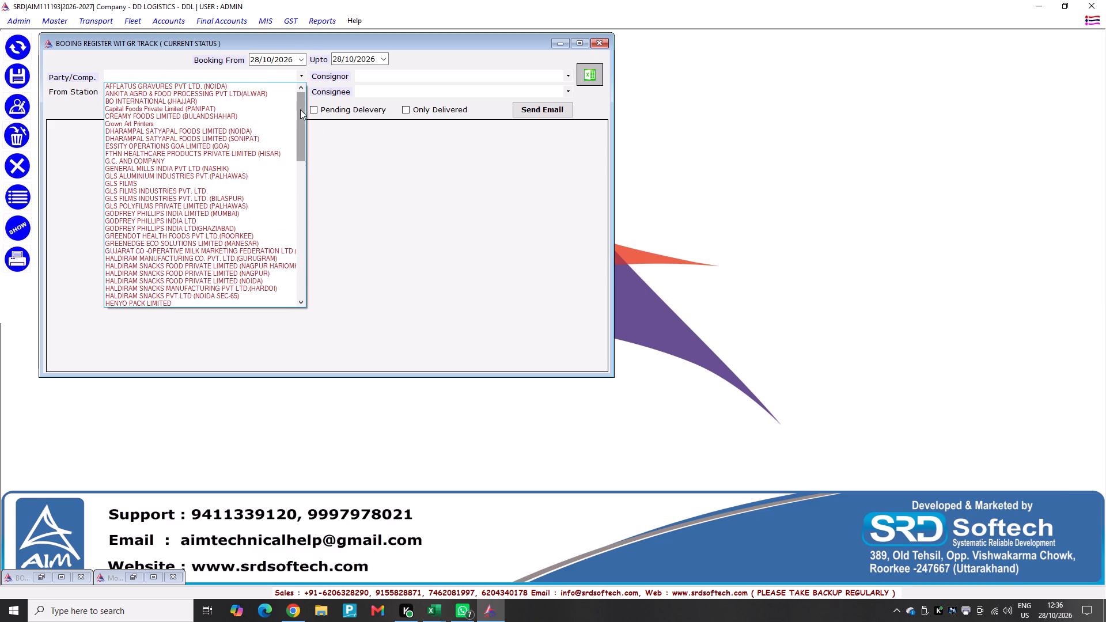
drag(300, 109, 294, 152)
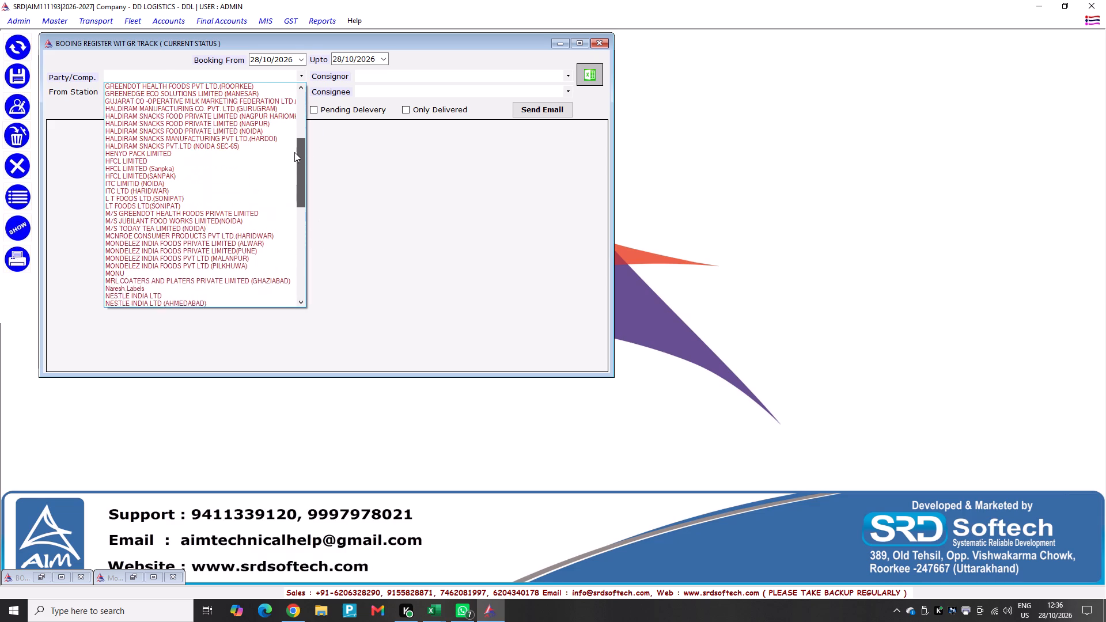
drag(294, 152, 314, 107)
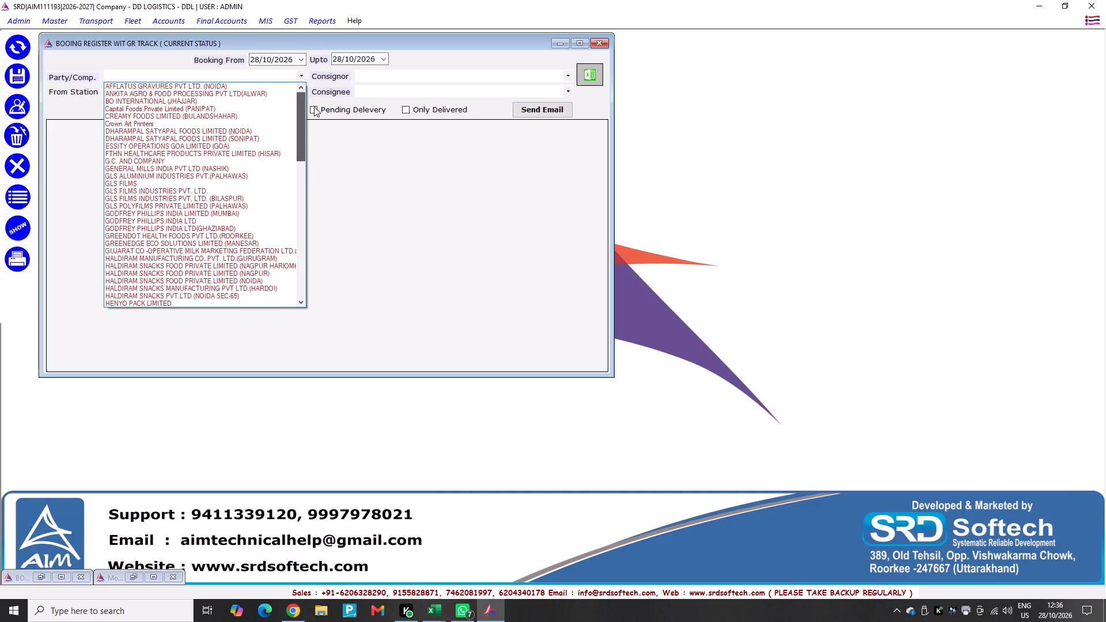
drag(314, 107, 347, 266)
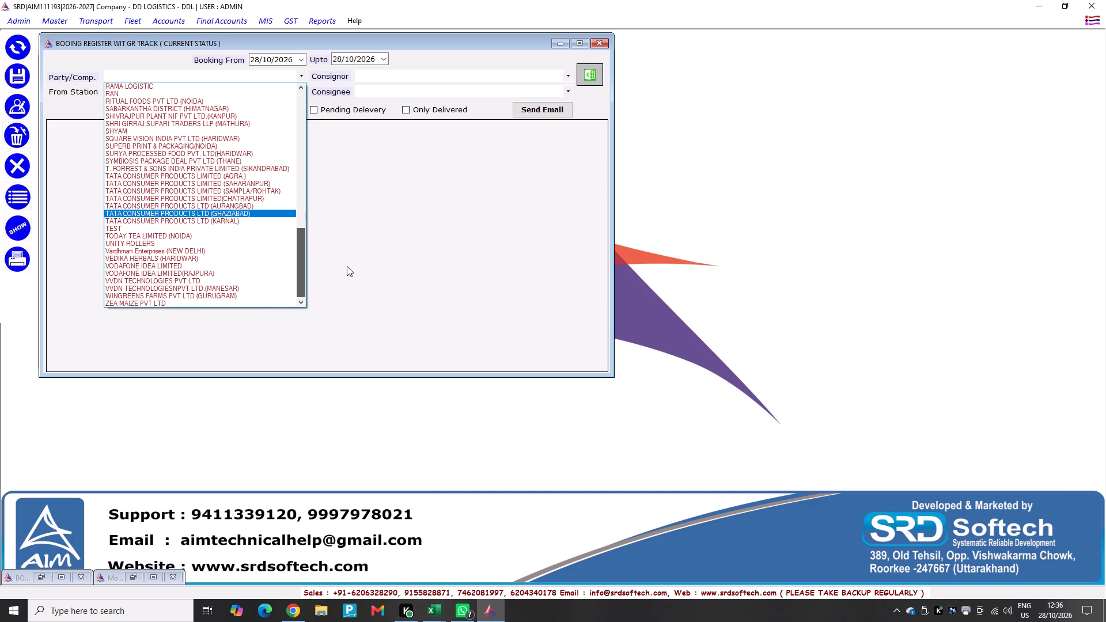
drag(347, 266, 331, 108)
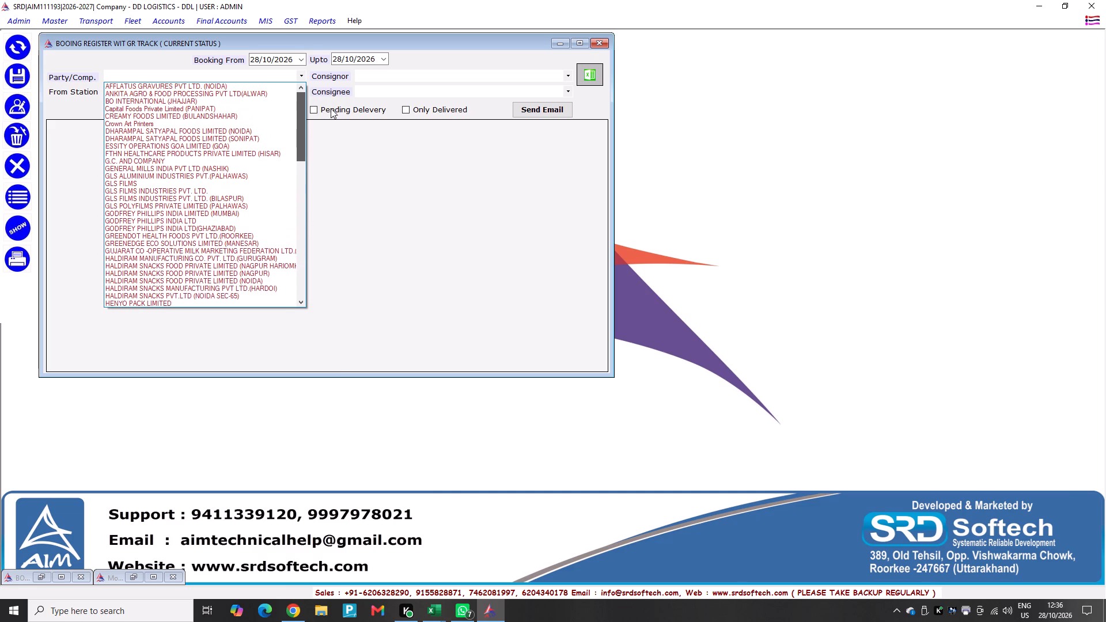
drag(331, 108, 336, 92)
drag(305, 111, 304, 141)
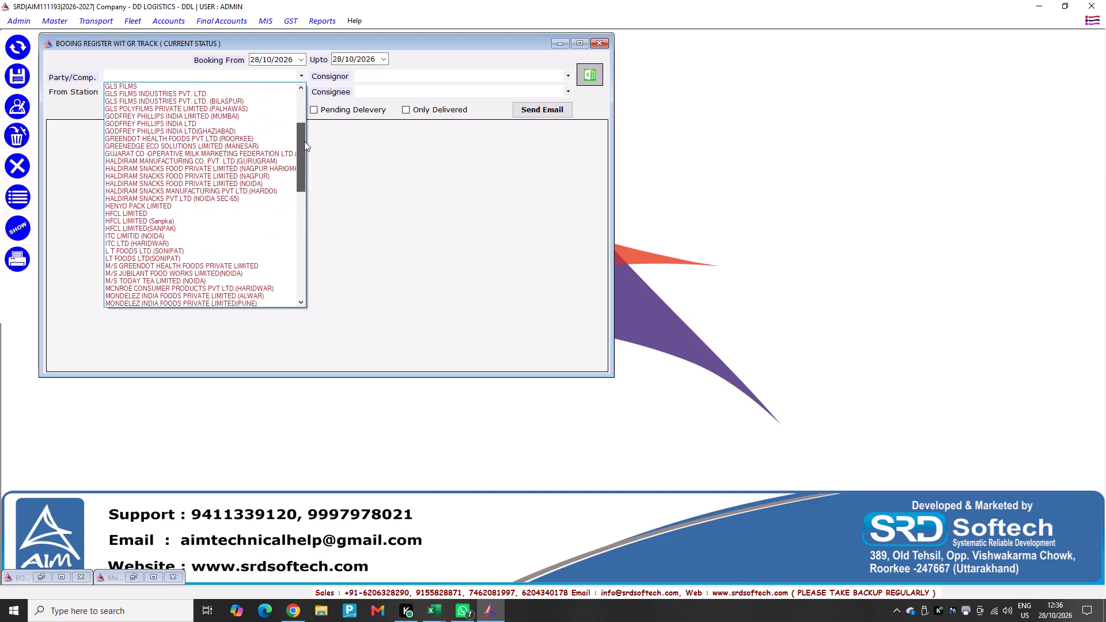
drag(304, 141, 310, 105)
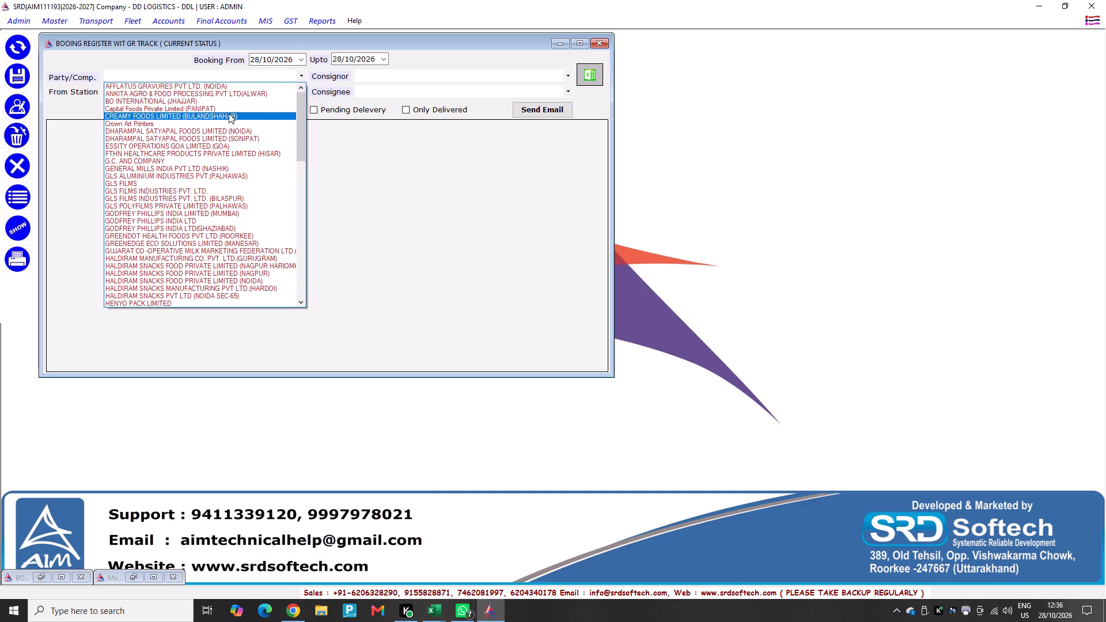
drag(300, 126, 302, 126)
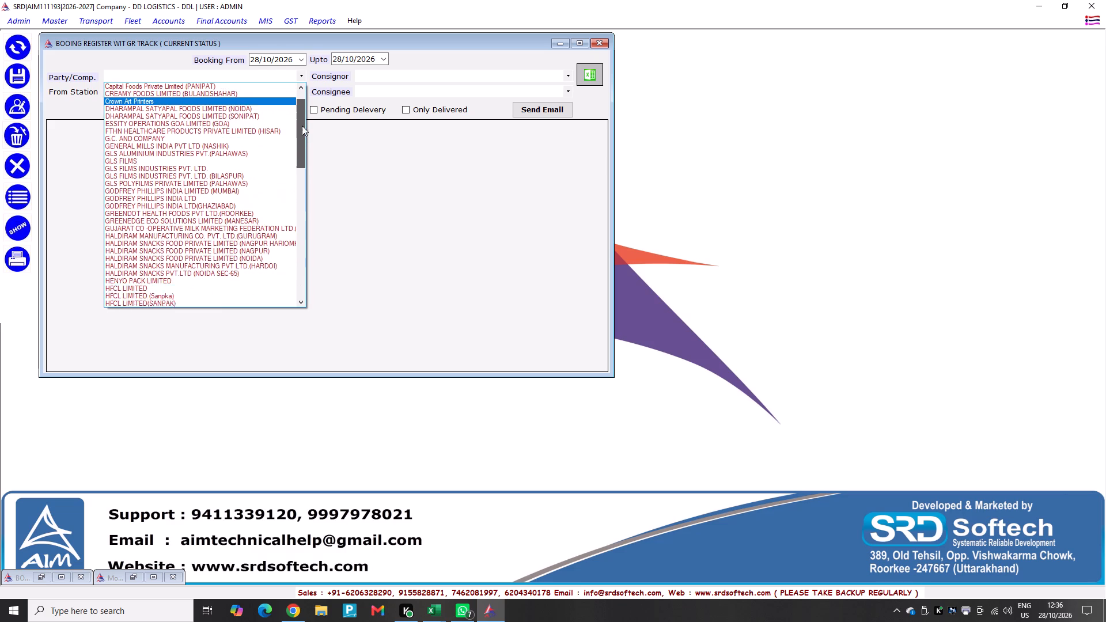
drag(302, 126, 300, 100)
click(300, 88)
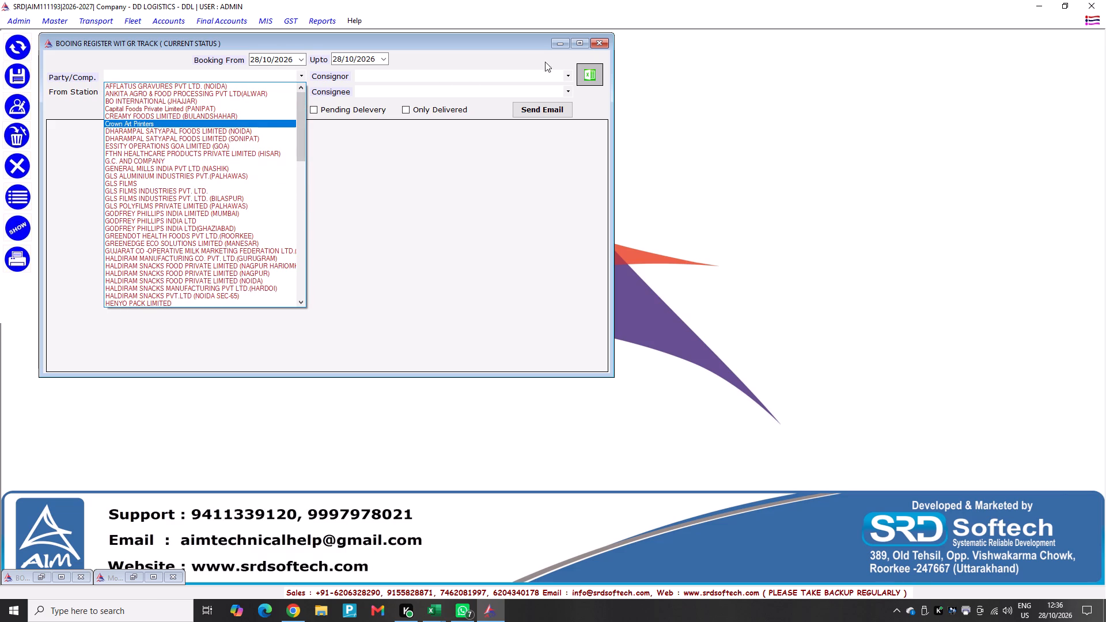
click(599, 43)
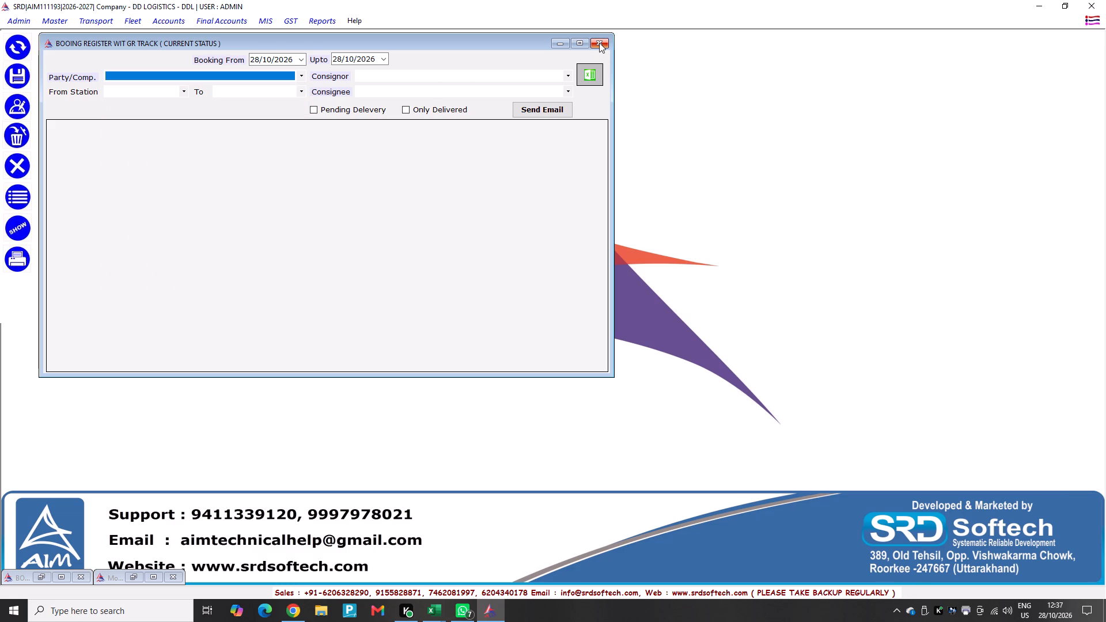
click(599, 43)
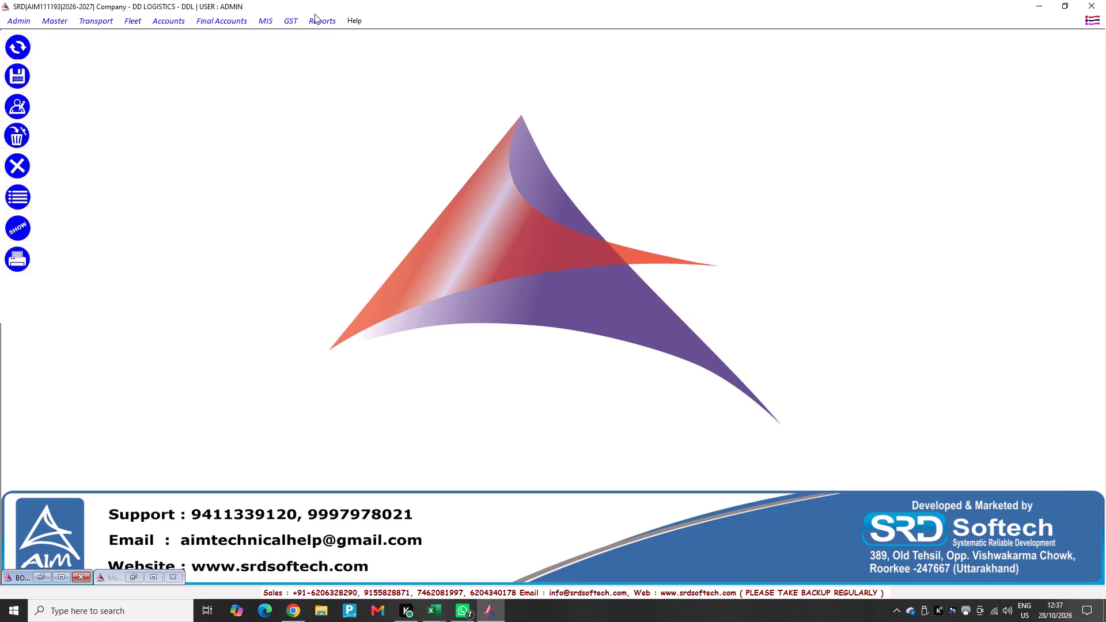
Open the transport Booking Register report and load the bookings from 01/04/2026 up to 28/10/2026.
click(315, 14)
click(316, 18)
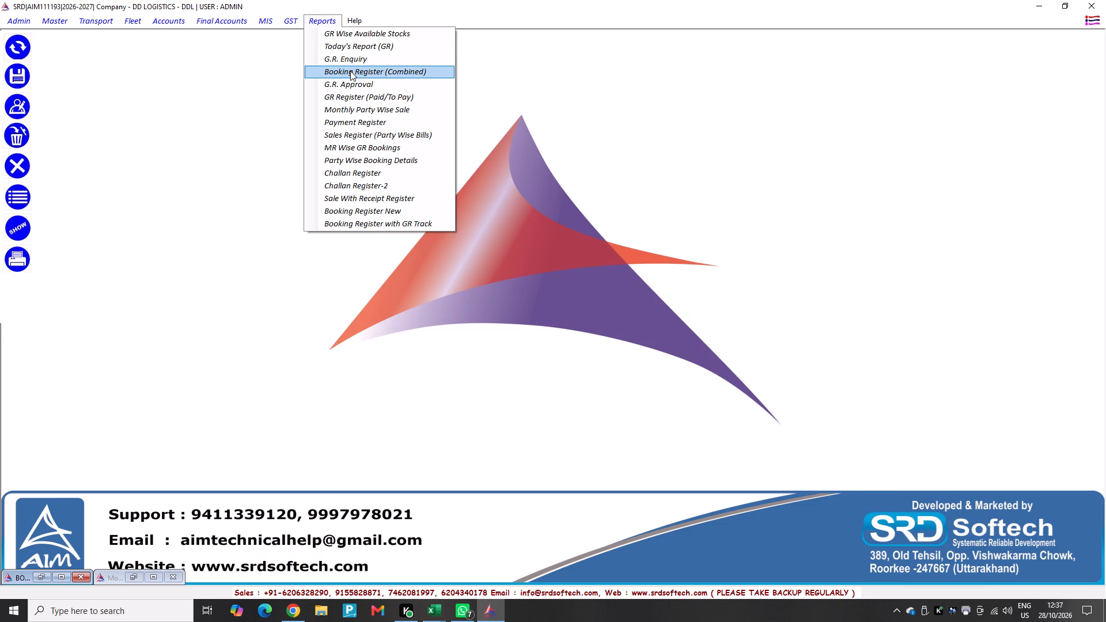
click(108, 24)
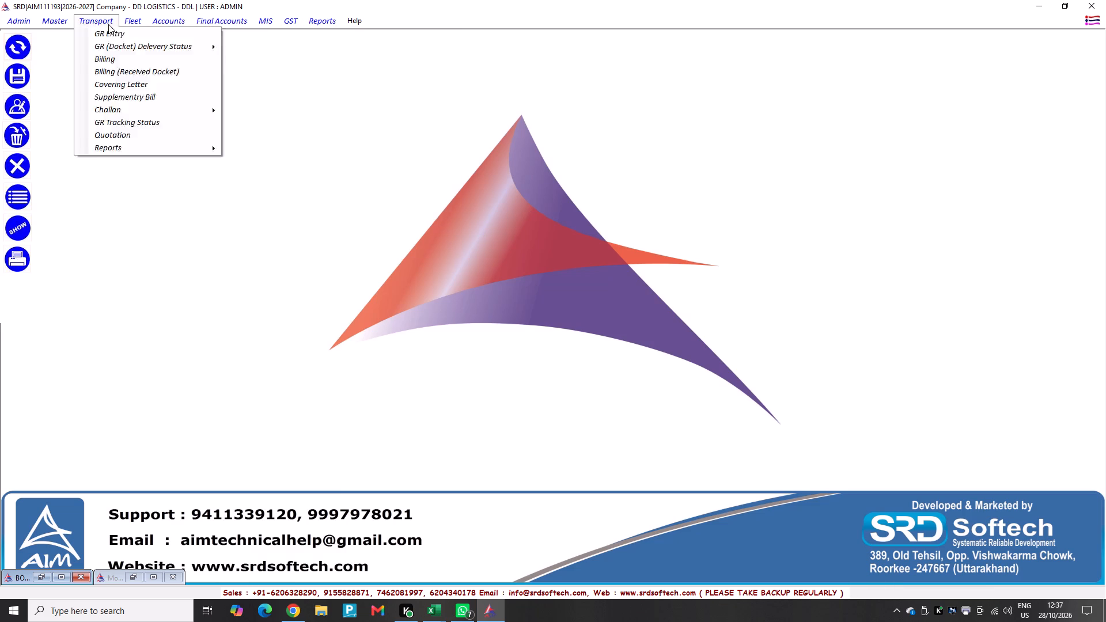
click(108, 24)
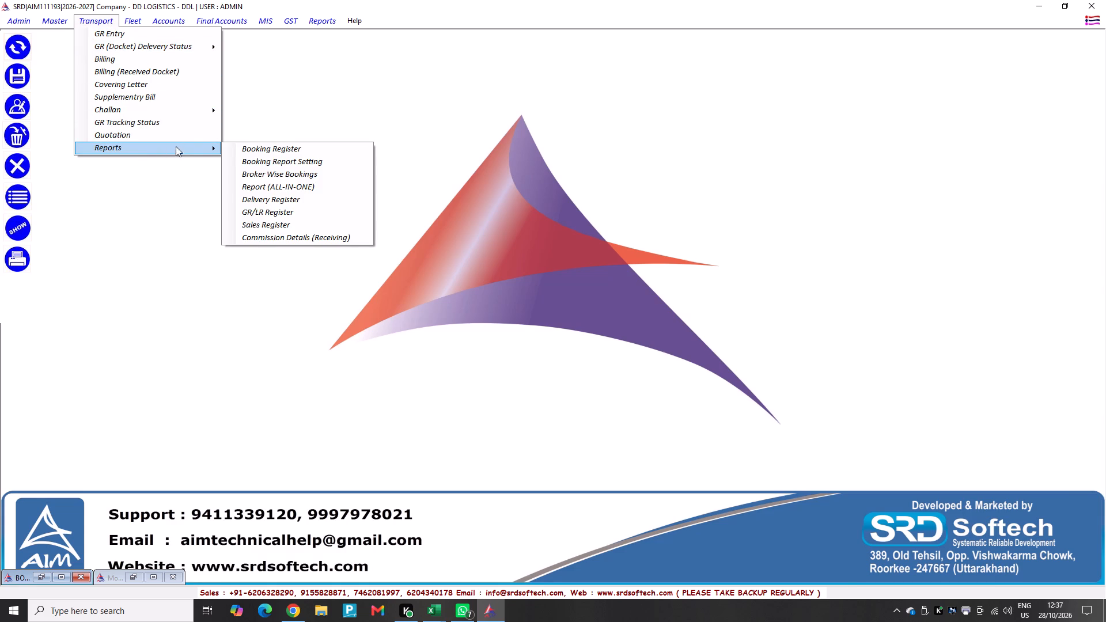
click(249, 148)
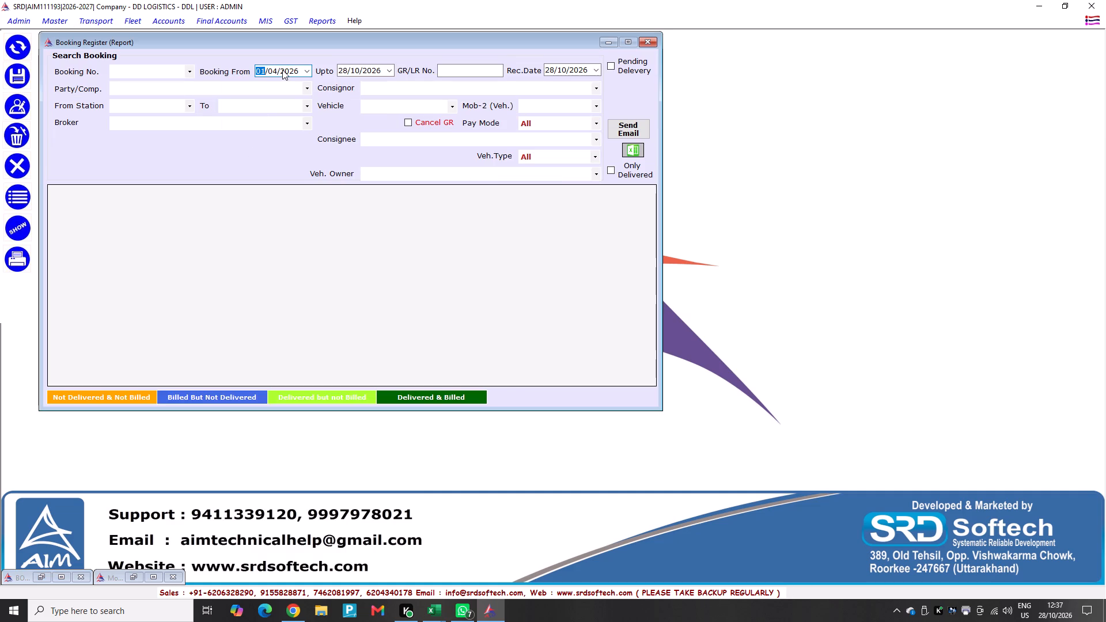
key(Return)
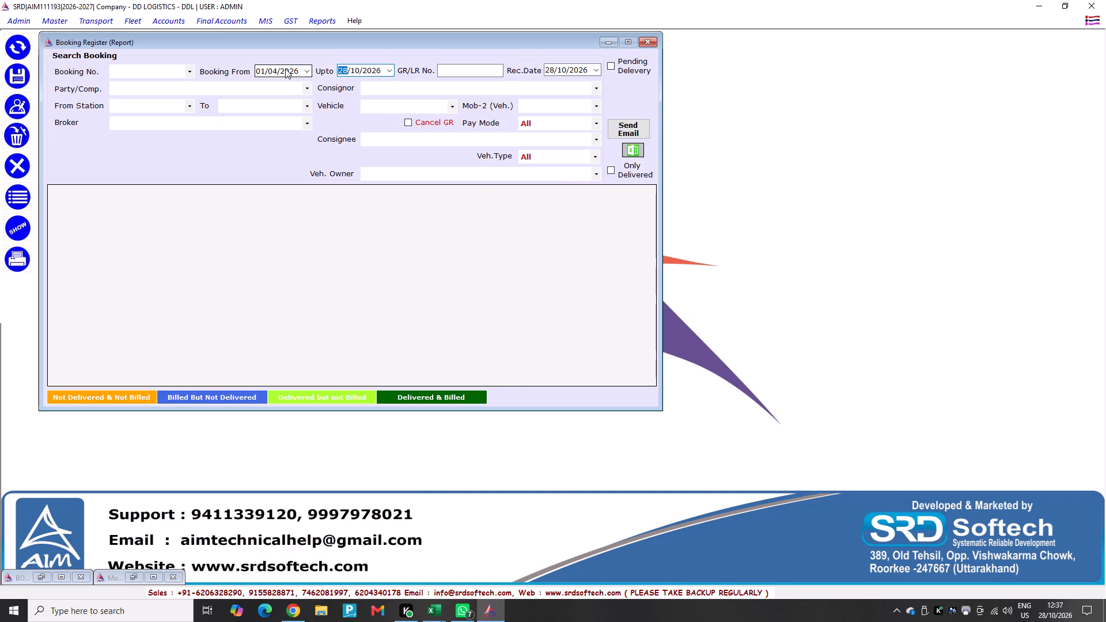
key(Return)
key(Return)
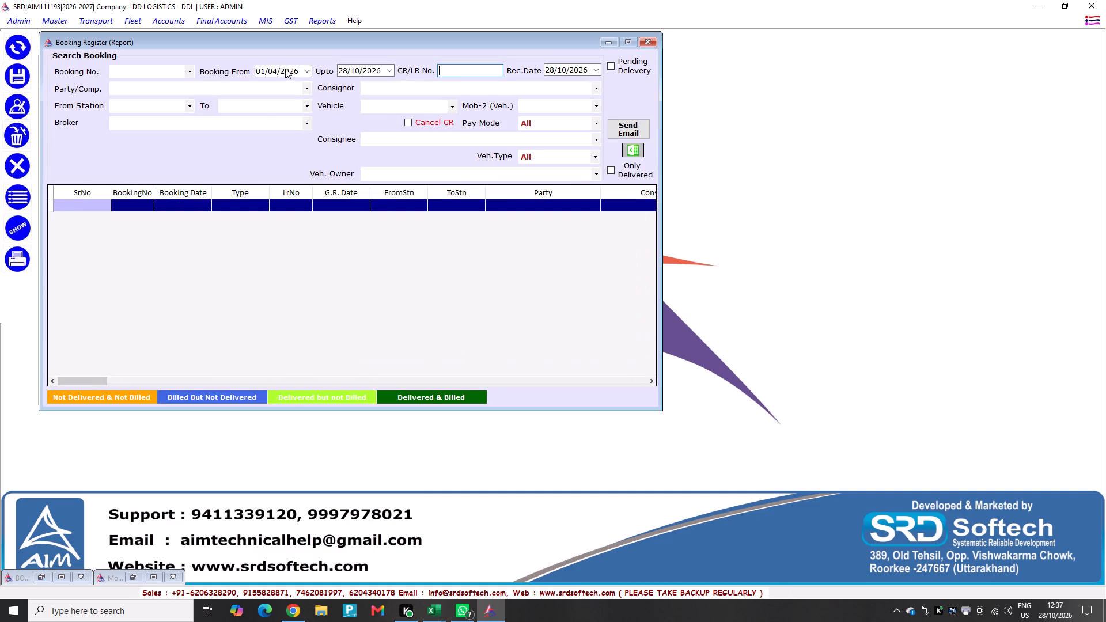
key(Return)
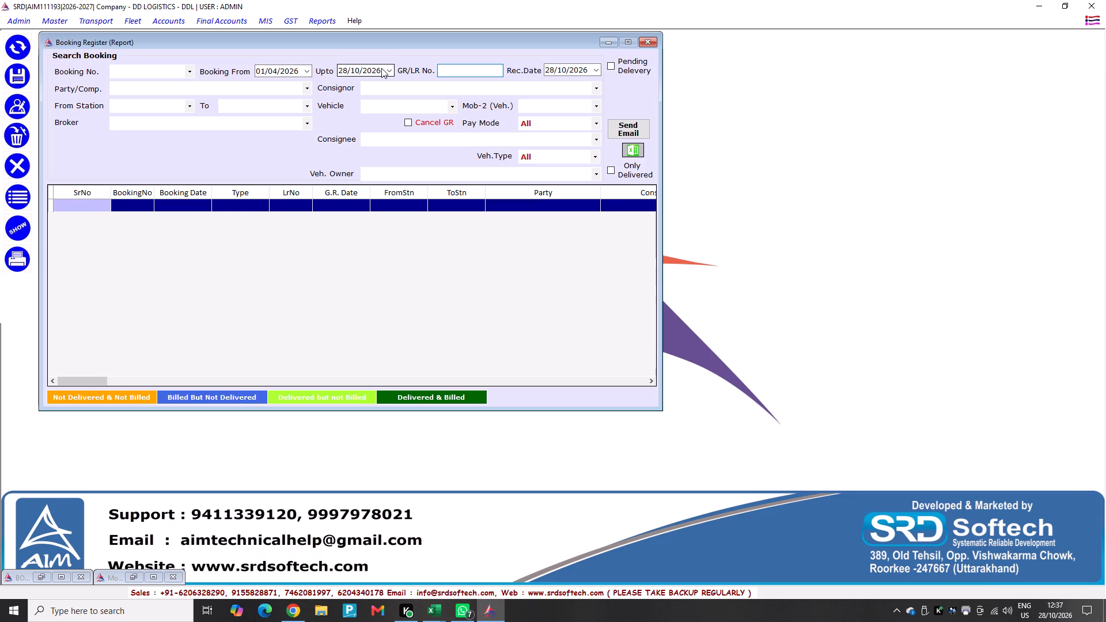
click(379, 68)
key(Return)
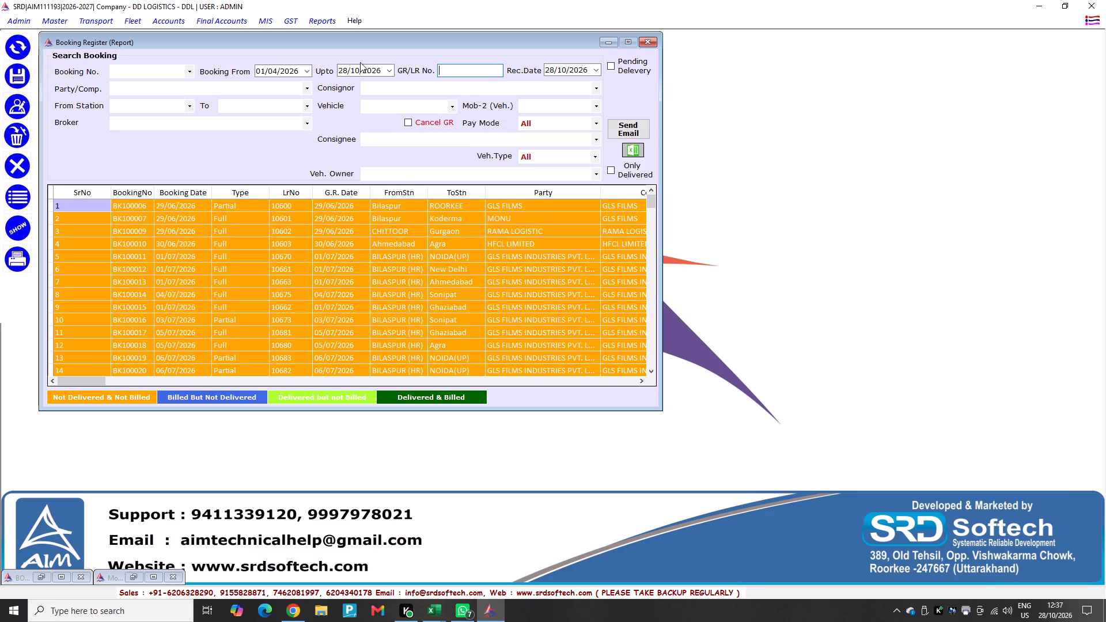
Examine the loaded bookings through to the last row, checking their booking dates, LR numbers, stations and parties.
scroll(267, 252, down, 10)
scroll(273, 261, down, 12)
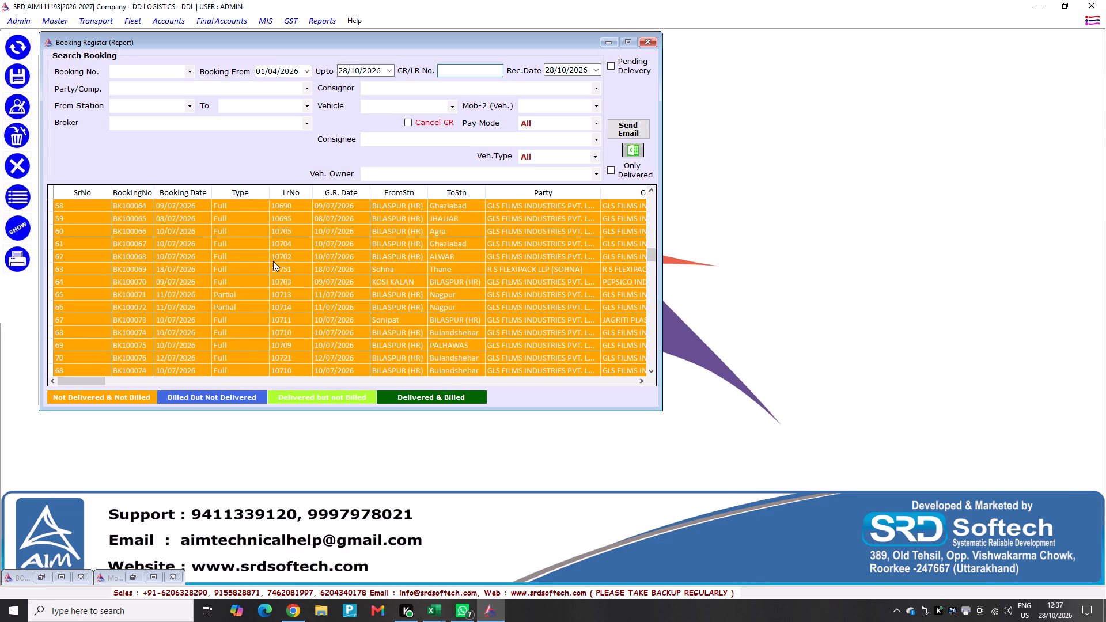
scroll(273, 261, down, 13)
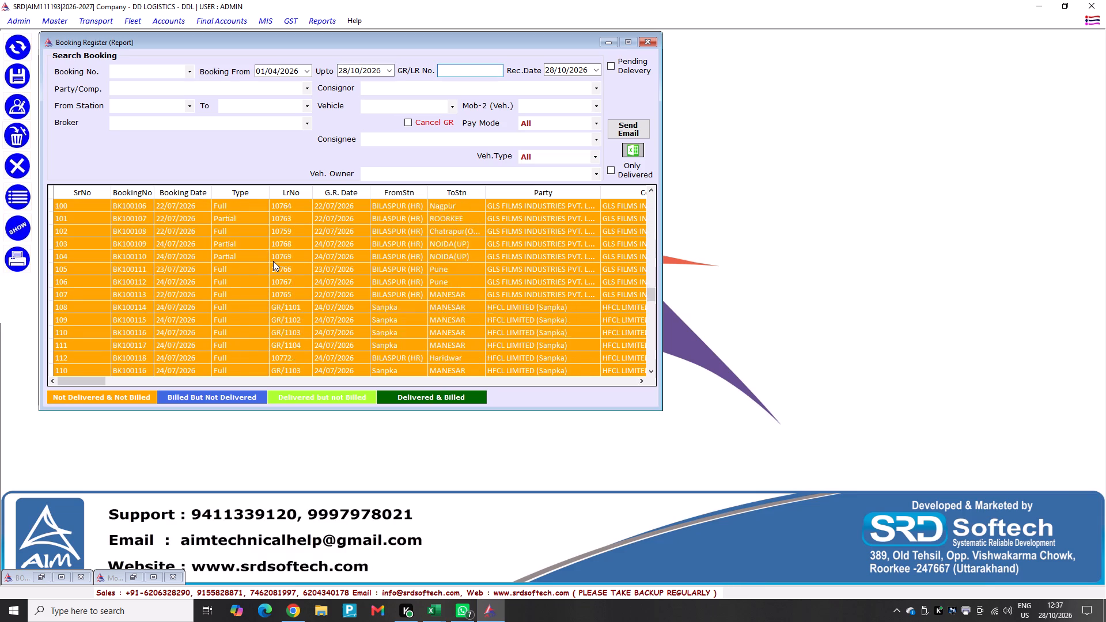
scroll(273, 261, down, 20)
scroll(273, 261, down, 18)
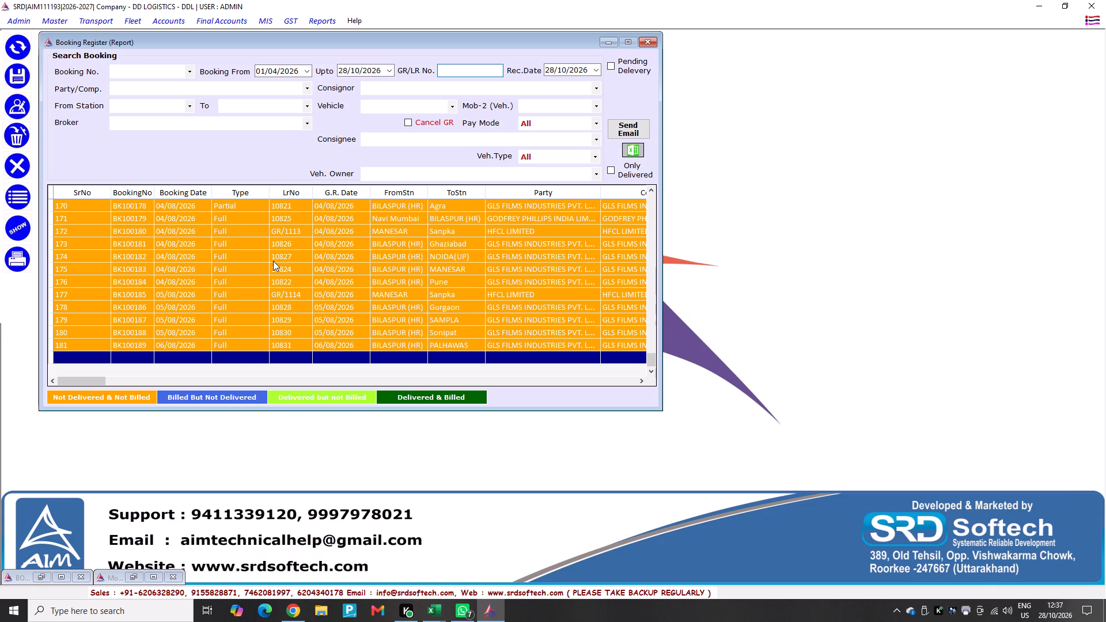
scroll(273, 261, up, 4)
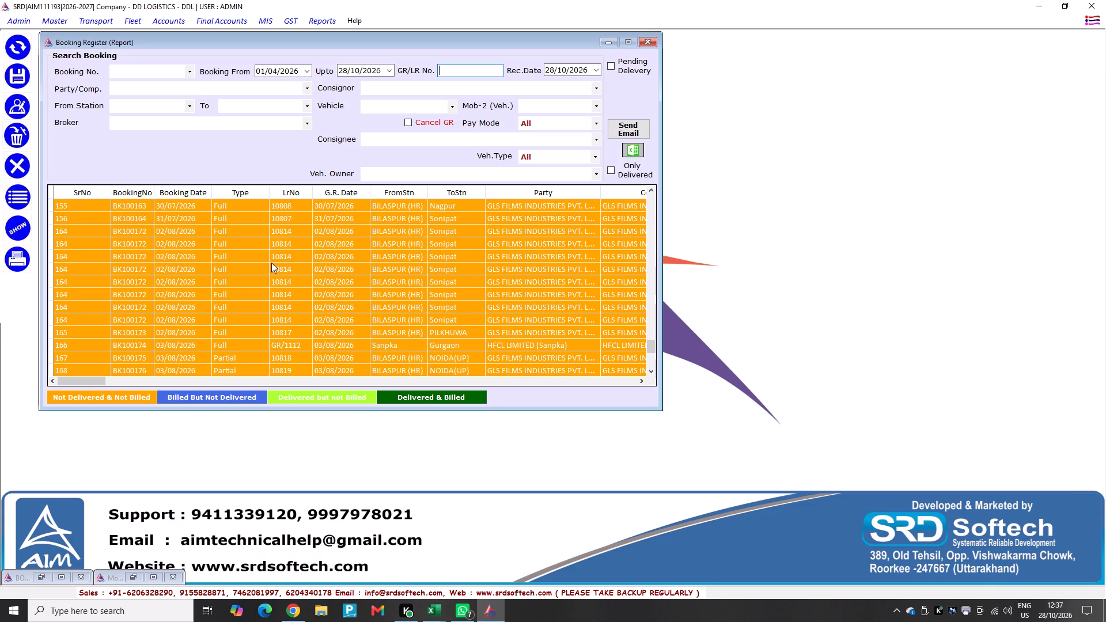
scroll(271, 263, up, 4)
scroll(270, 263, down, 1)
scroll(270, 263, up, 19)
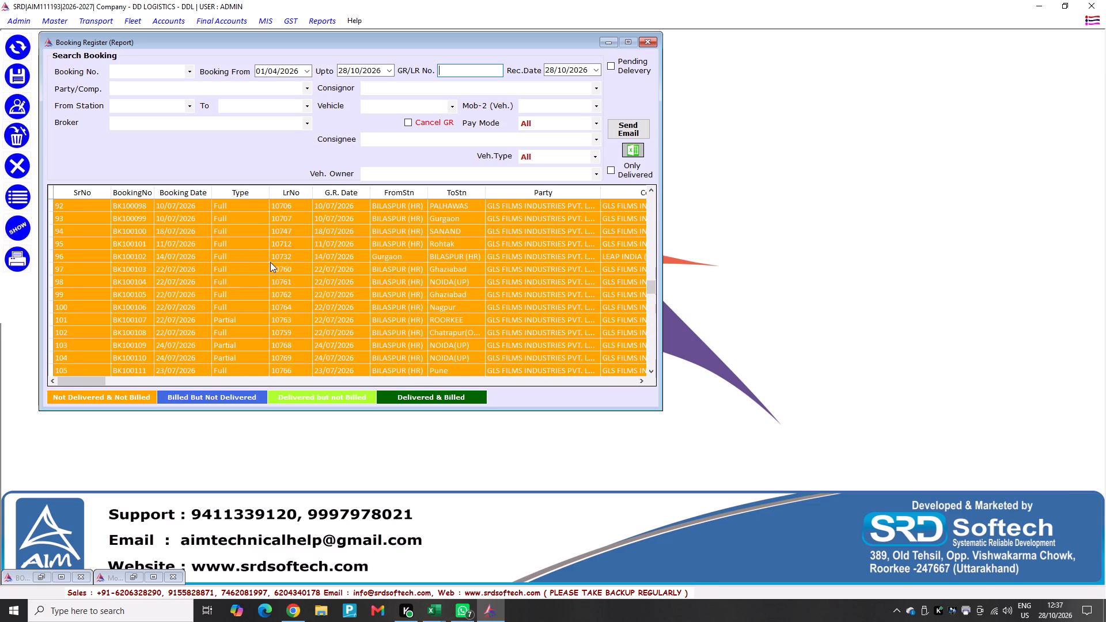
scroll(270, 262, up, 6)
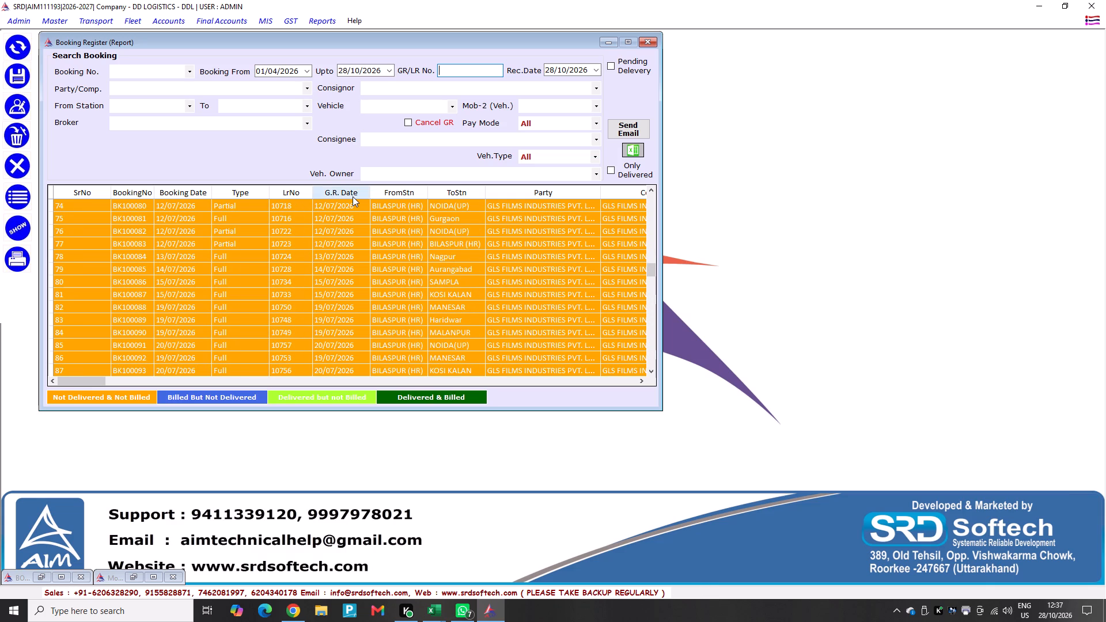
Export the loaded bookings to an Excel file saved in Downloads as AIM SOFTWARE BOOKING REPORT.
click(639, 155)
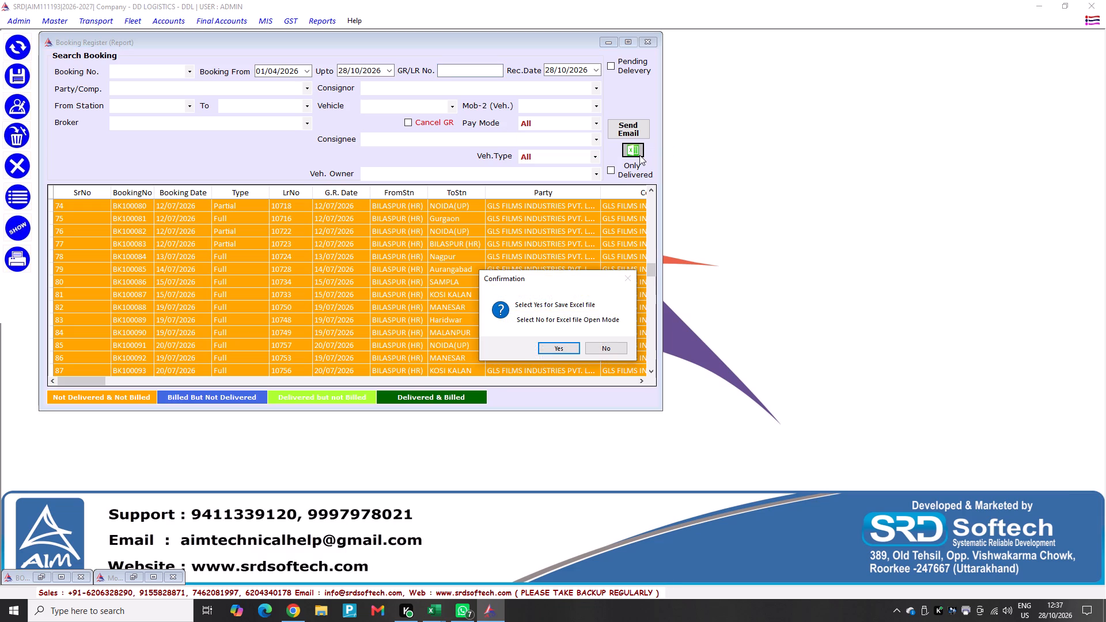
click(574, 345)
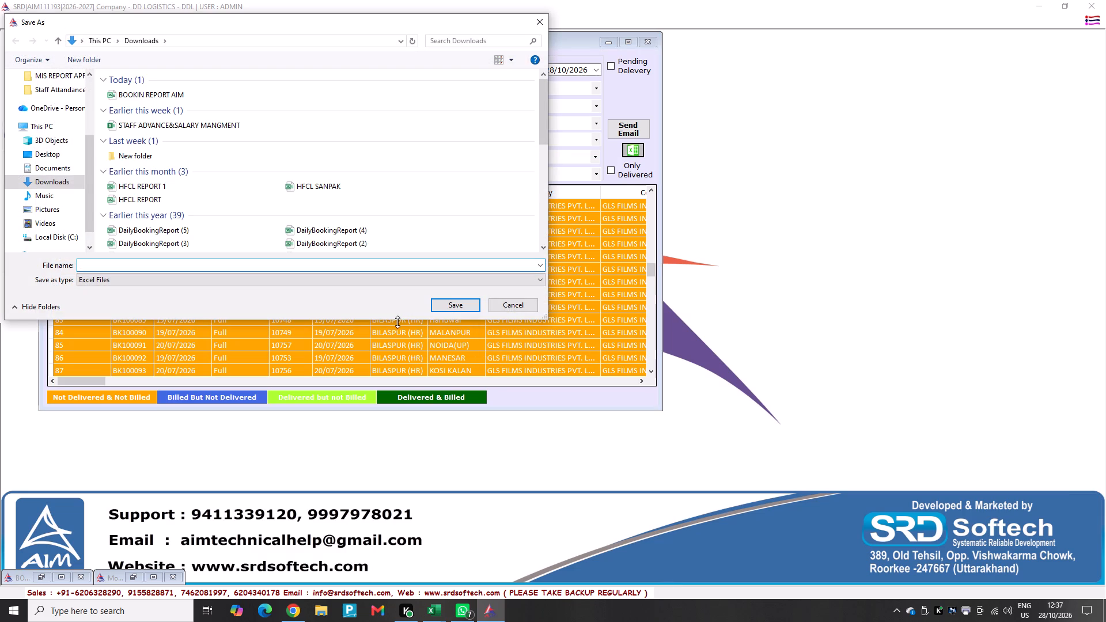
text(AI)
text(M)
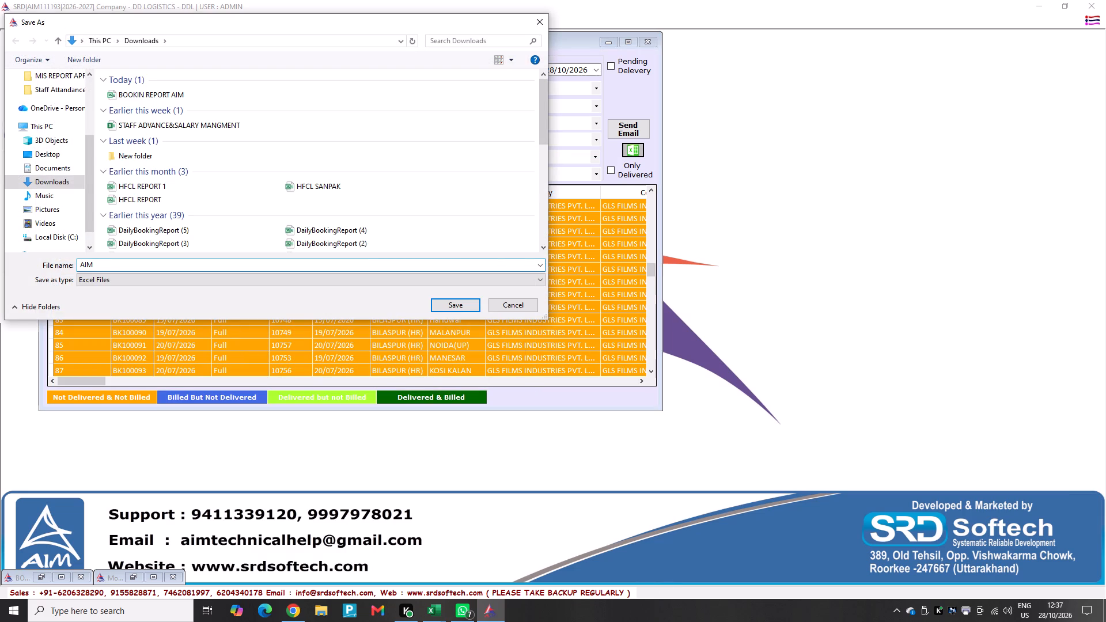
key(space)
text(SOFTWARE)
key(space)
text(BOOKING REPORT)
key(Return)
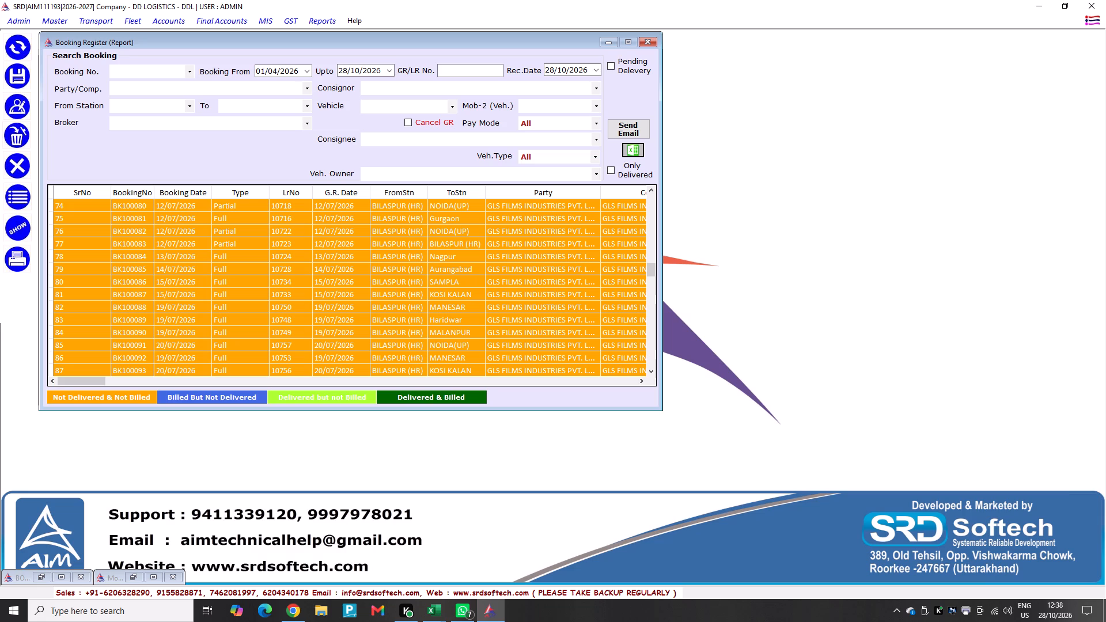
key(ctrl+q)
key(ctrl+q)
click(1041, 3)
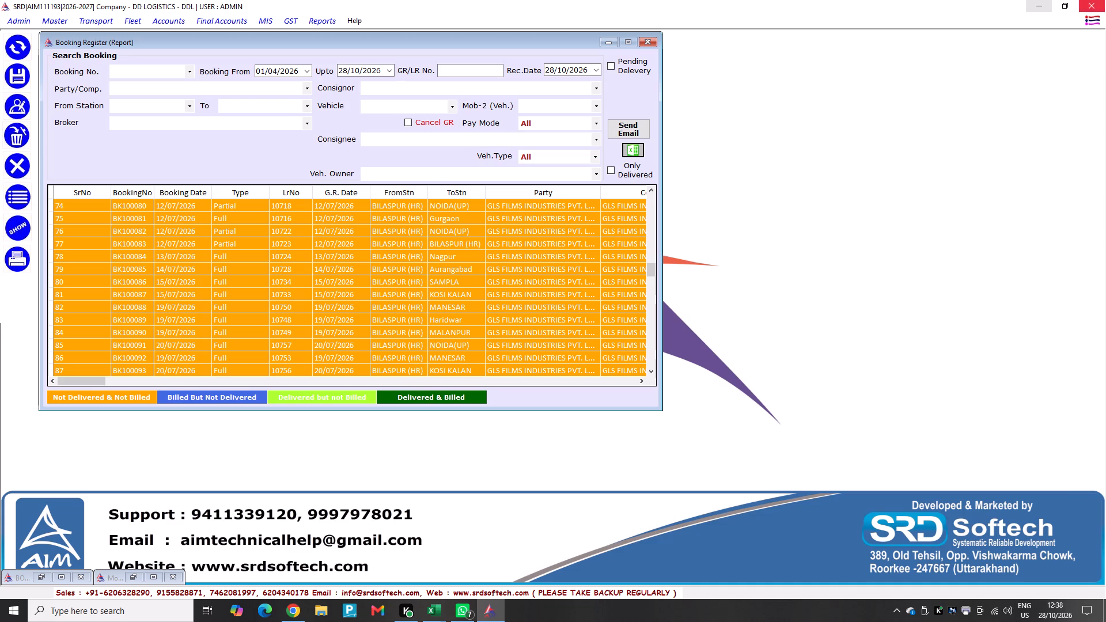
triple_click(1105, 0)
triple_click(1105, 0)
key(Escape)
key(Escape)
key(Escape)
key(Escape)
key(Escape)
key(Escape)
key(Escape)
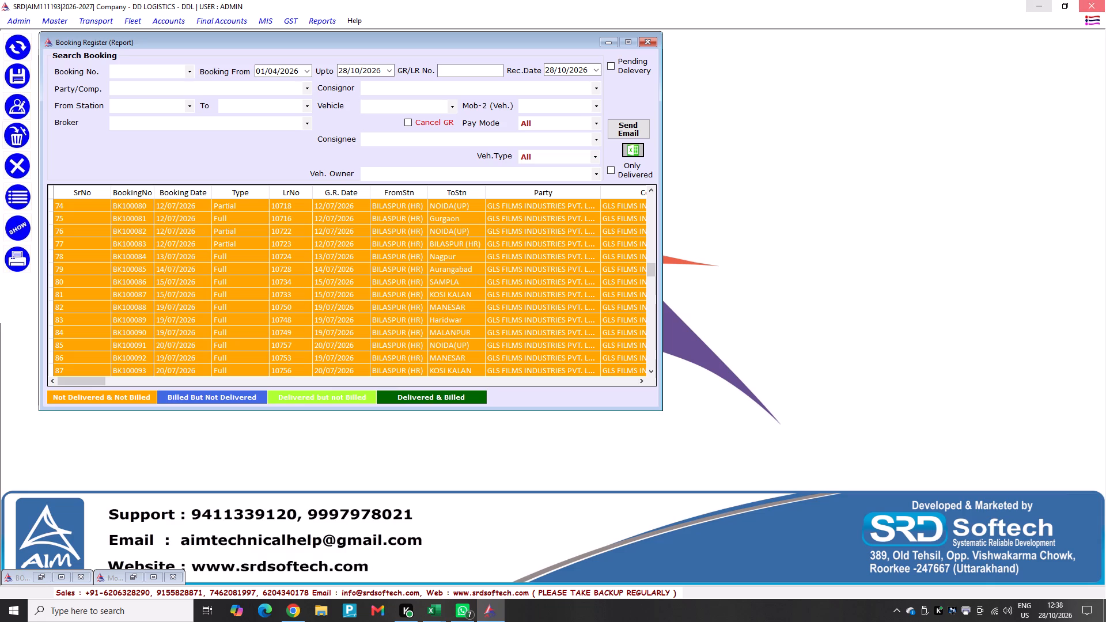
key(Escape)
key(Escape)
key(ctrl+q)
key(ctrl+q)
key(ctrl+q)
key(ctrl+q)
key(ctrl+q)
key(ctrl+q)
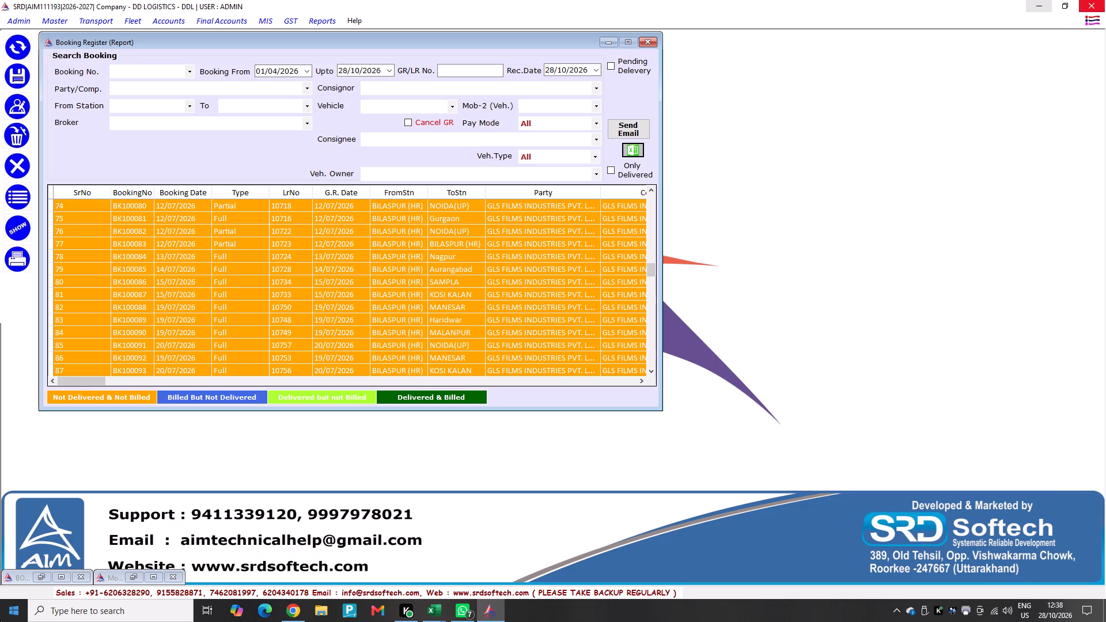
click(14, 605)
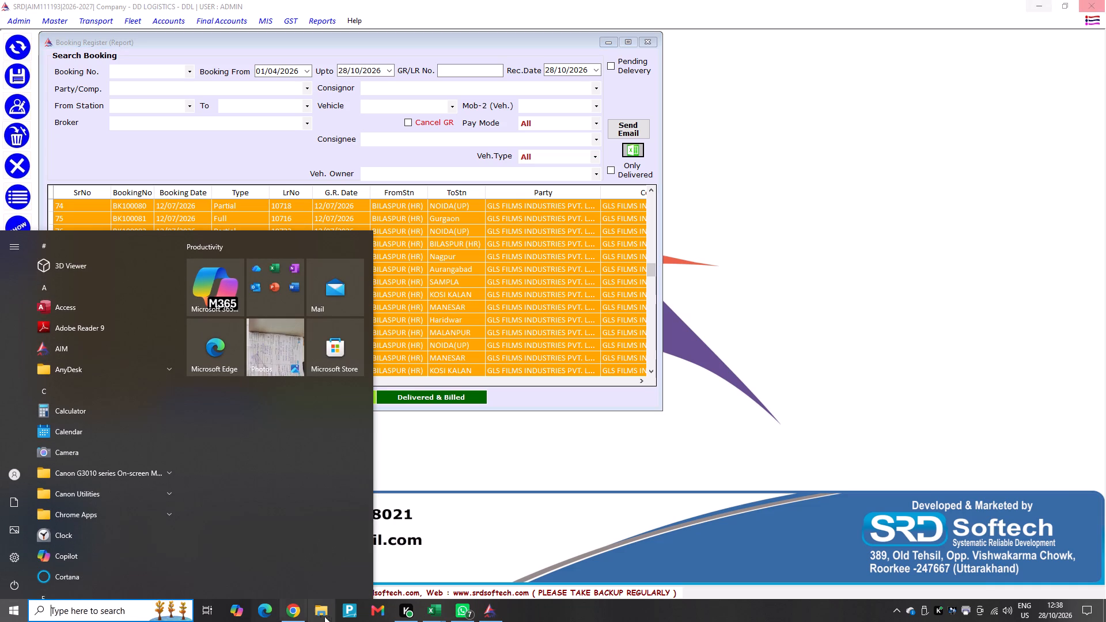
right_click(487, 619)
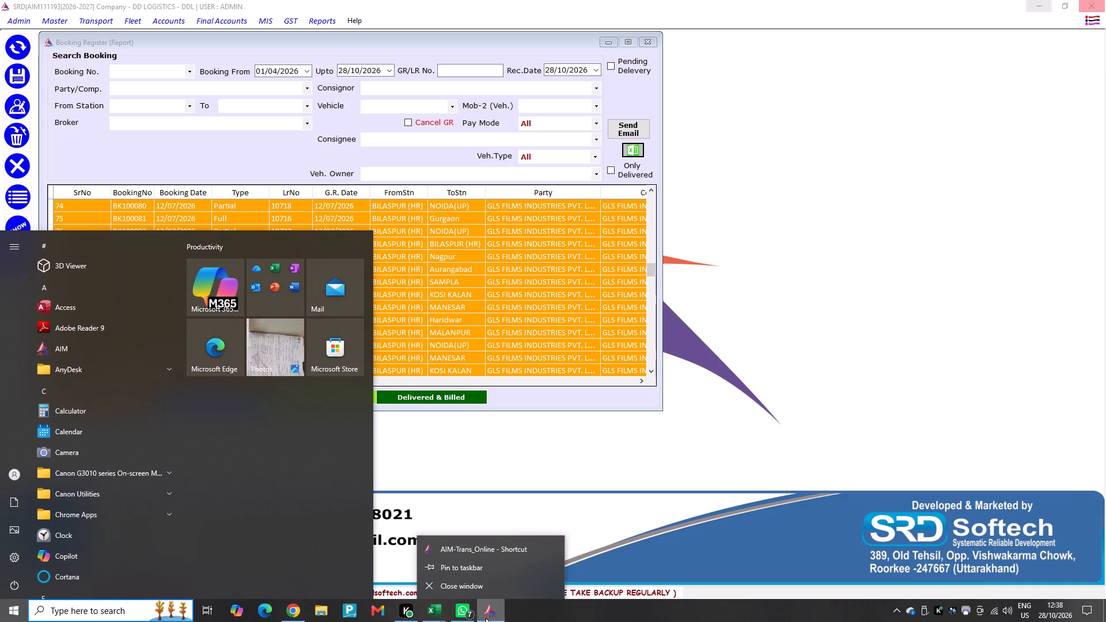
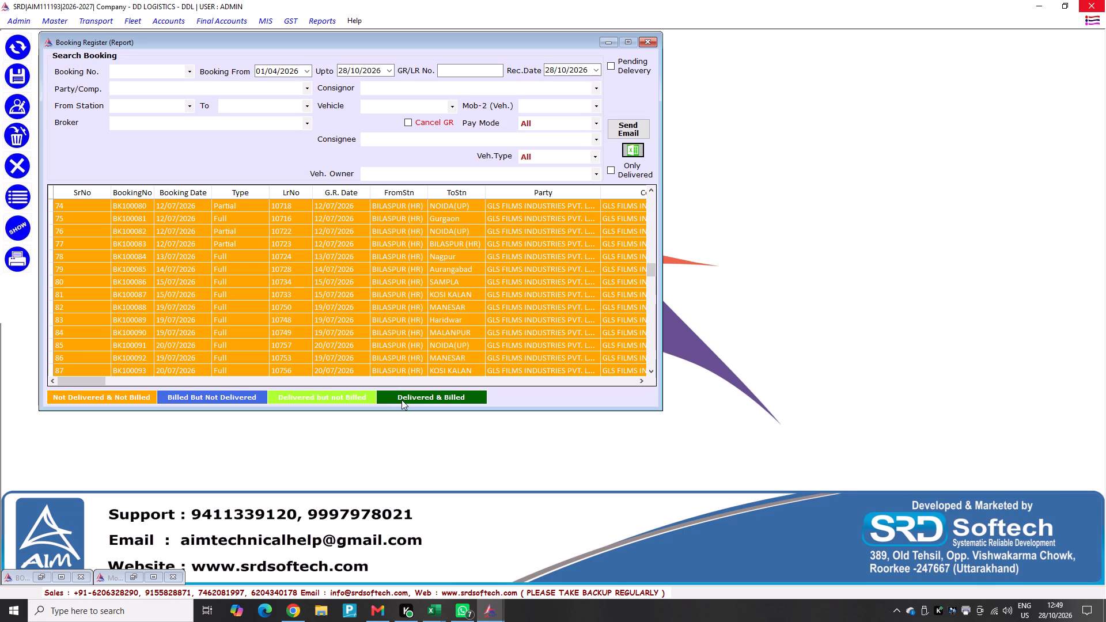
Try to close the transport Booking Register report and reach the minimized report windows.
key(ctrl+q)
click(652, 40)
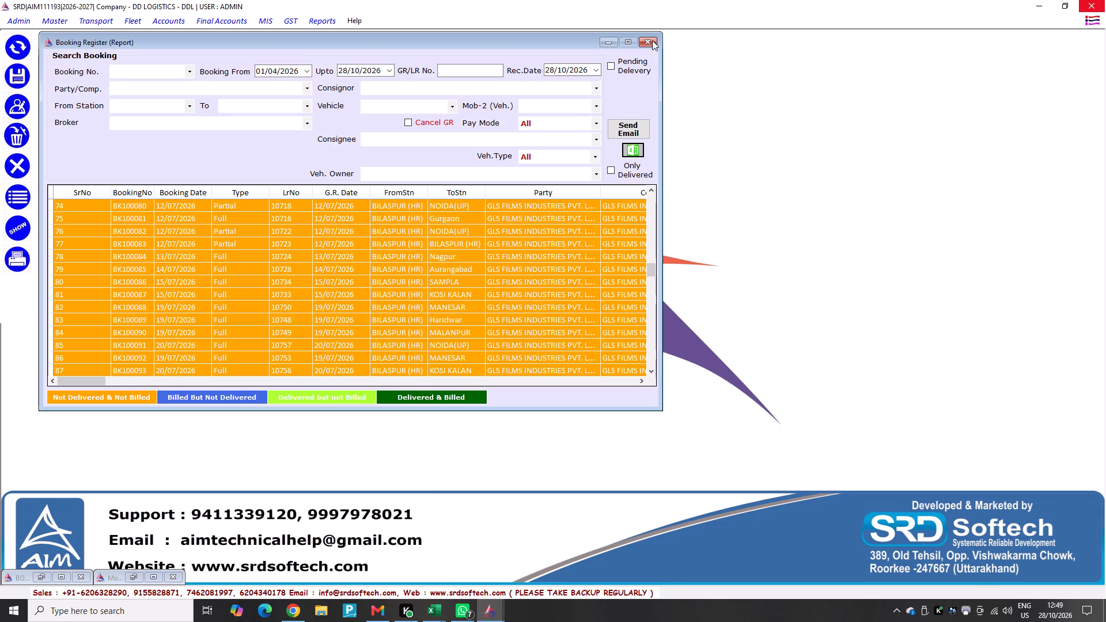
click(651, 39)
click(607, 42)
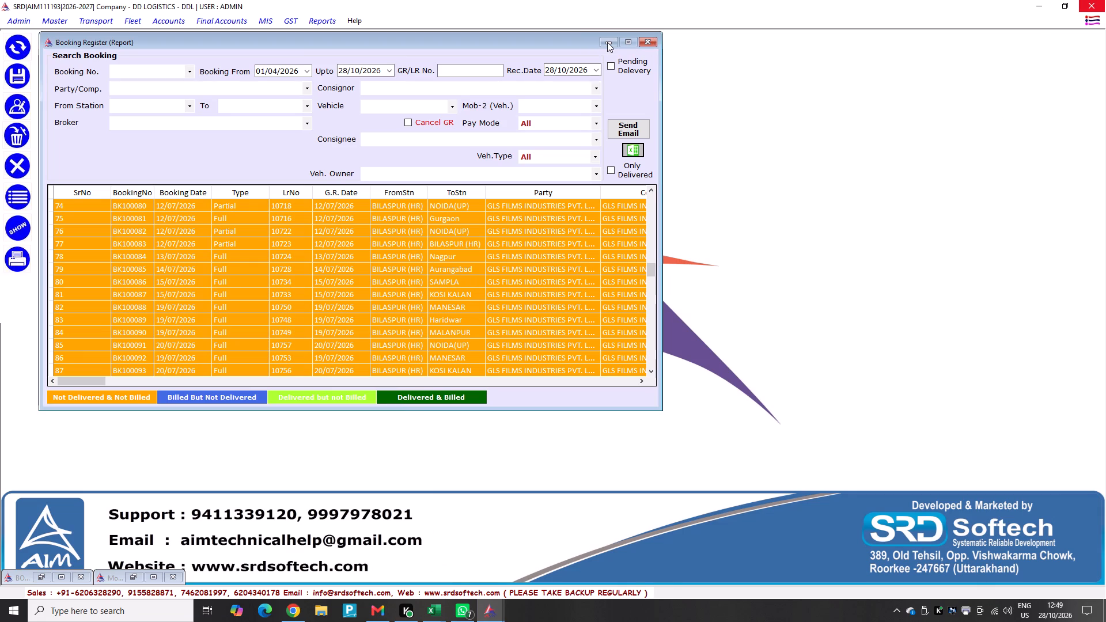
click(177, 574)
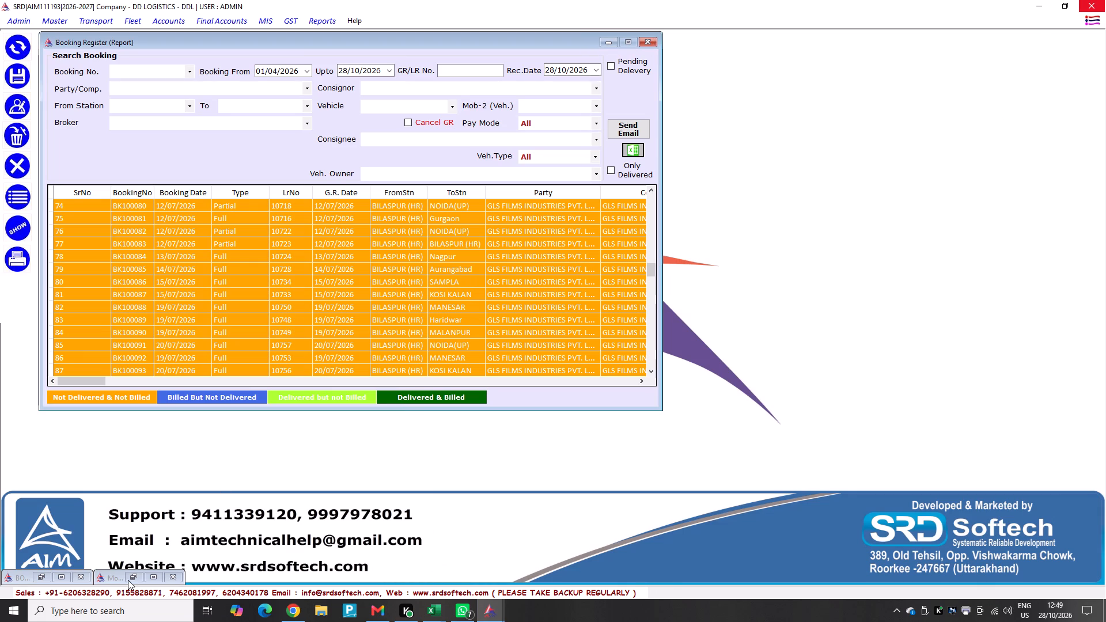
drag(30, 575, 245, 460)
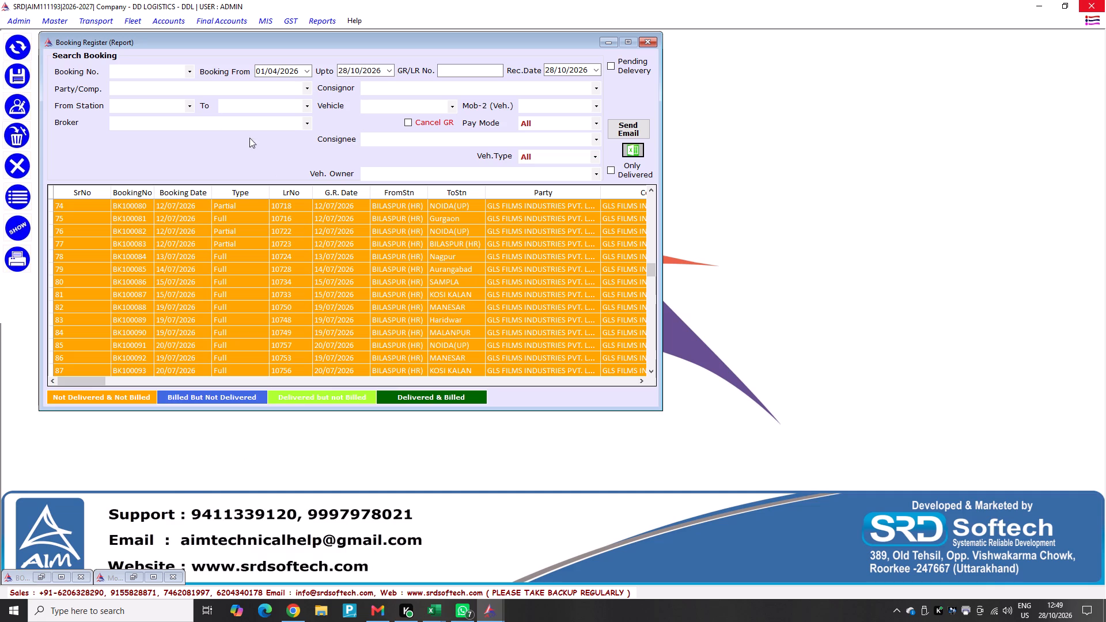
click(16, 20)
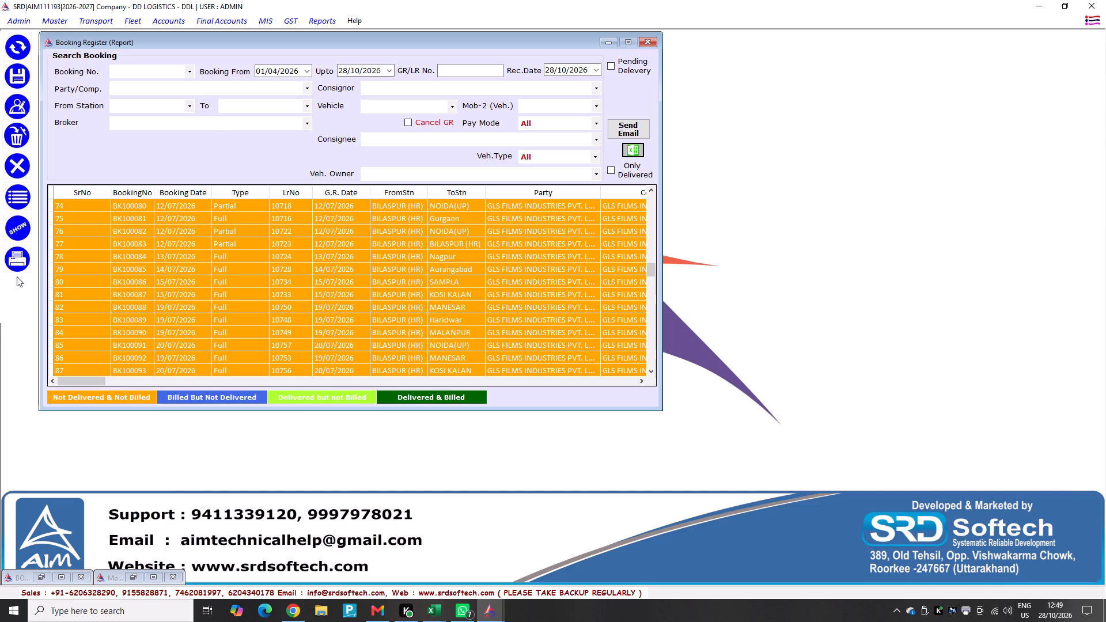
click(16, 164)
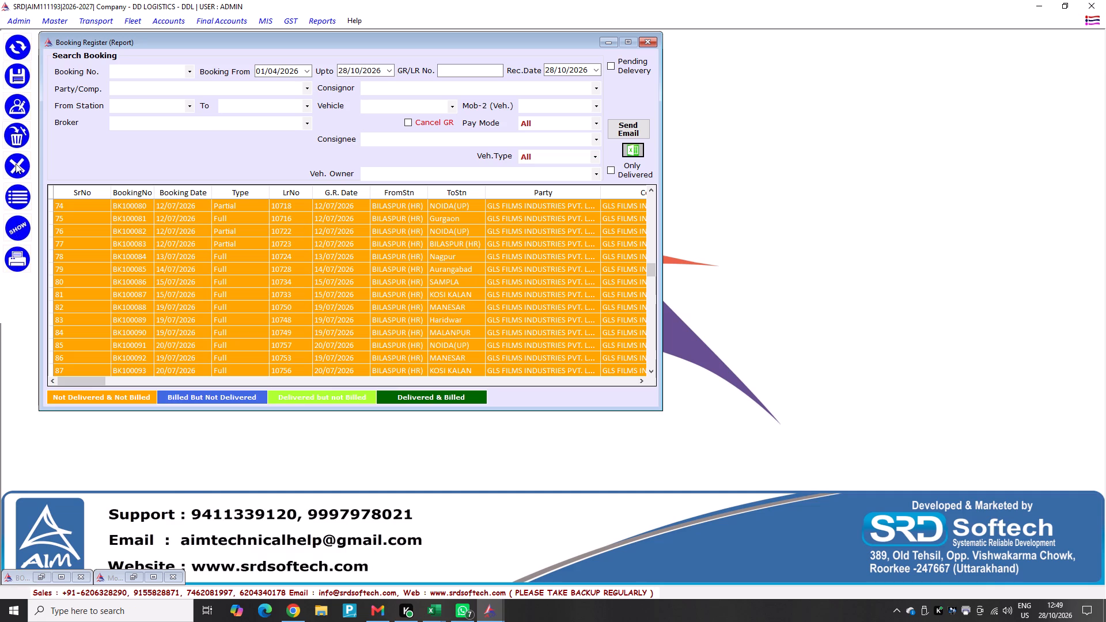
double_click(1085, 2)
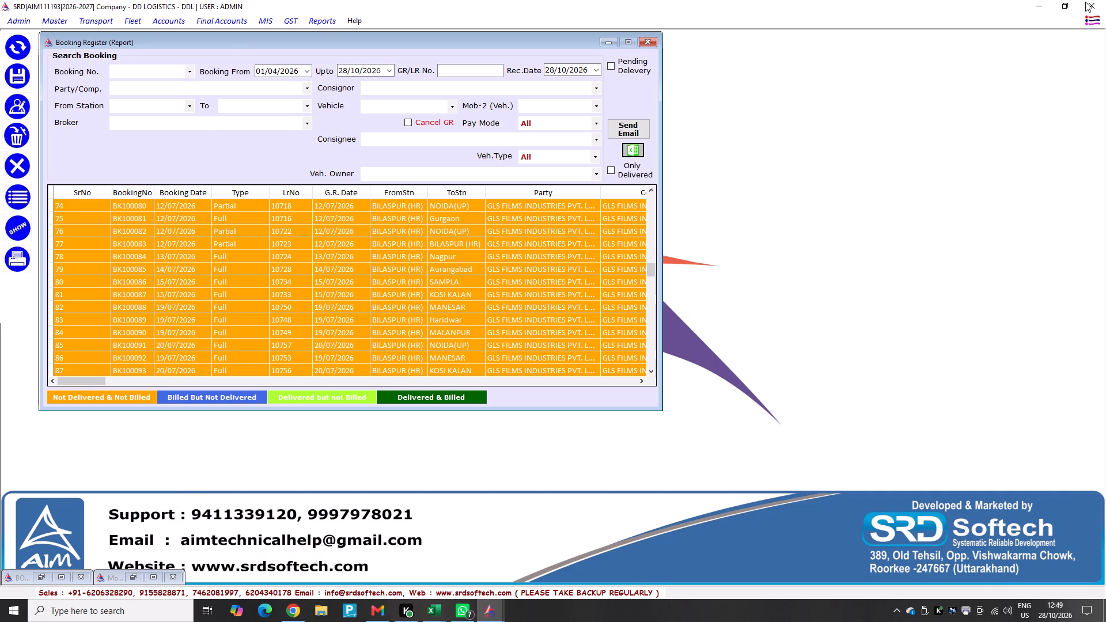
Bring up the export's open Message window so it can be dismissed.
click(482, 606)
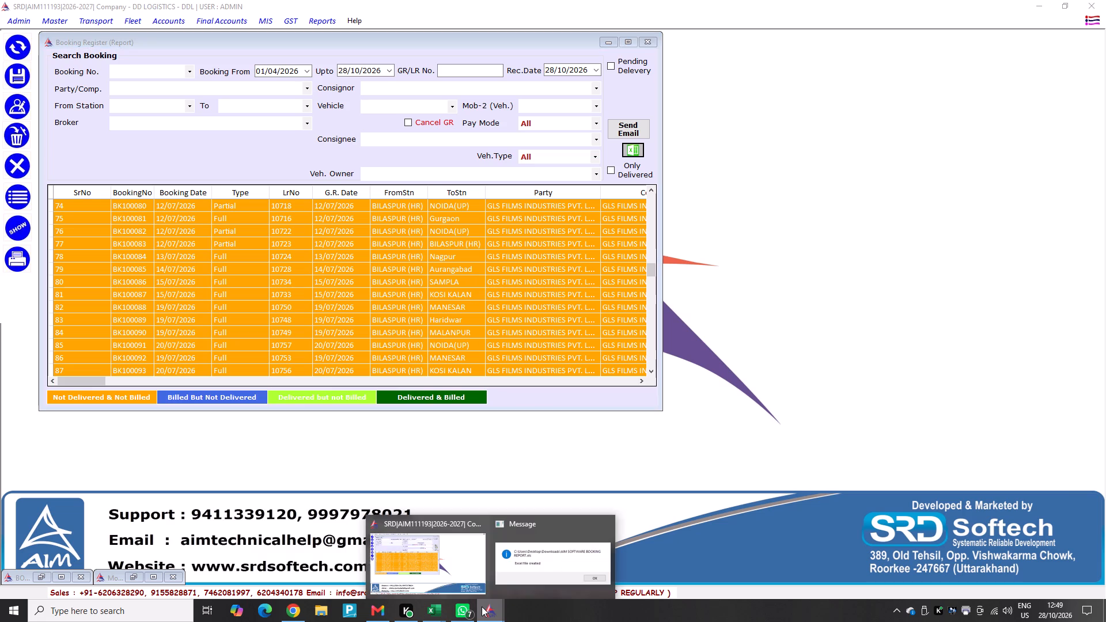
Dismiss the export confirmation message, keeping the Booking Register report open.
click(481, 520)
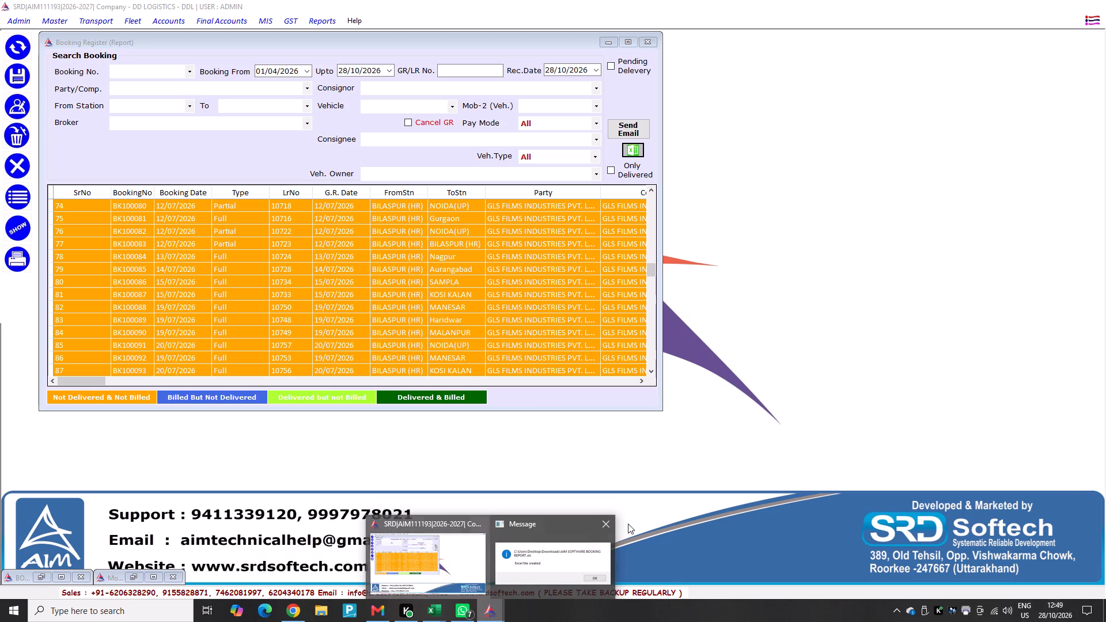
click(613, 525)
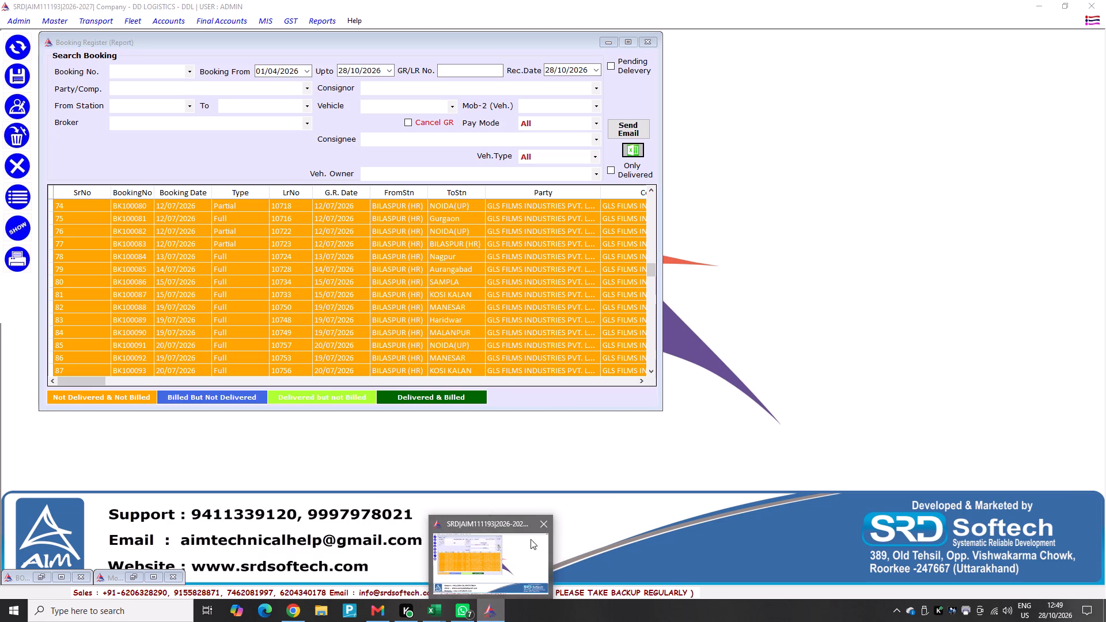
Close the Booking Register report and exit the AIM transport software completely.
click(526, 543)
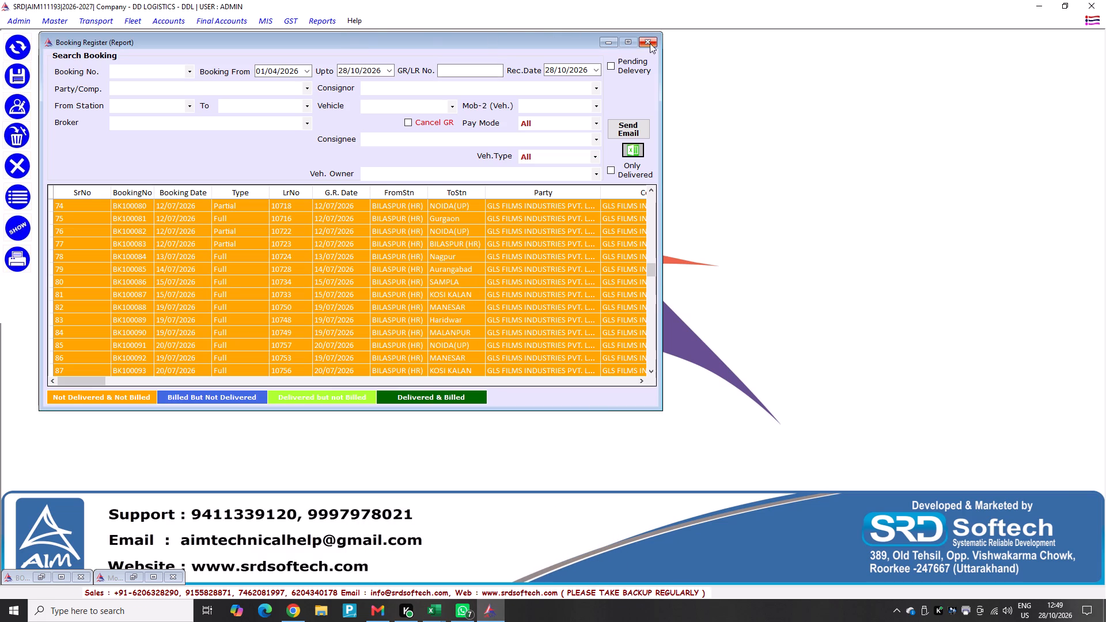
click(650, 43)
key(ctrl+q)
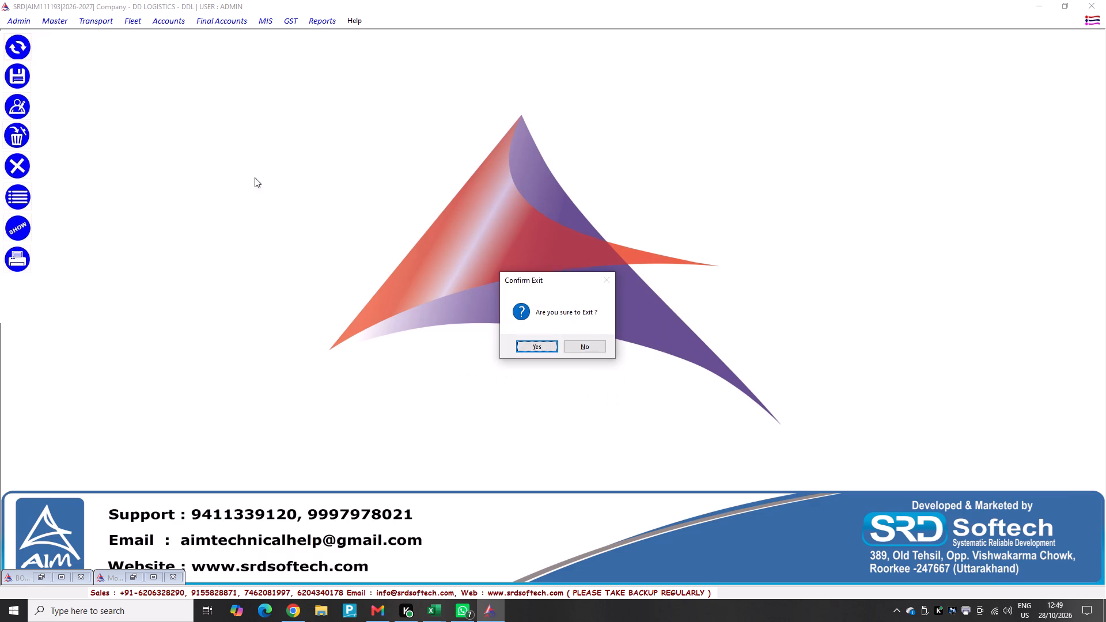
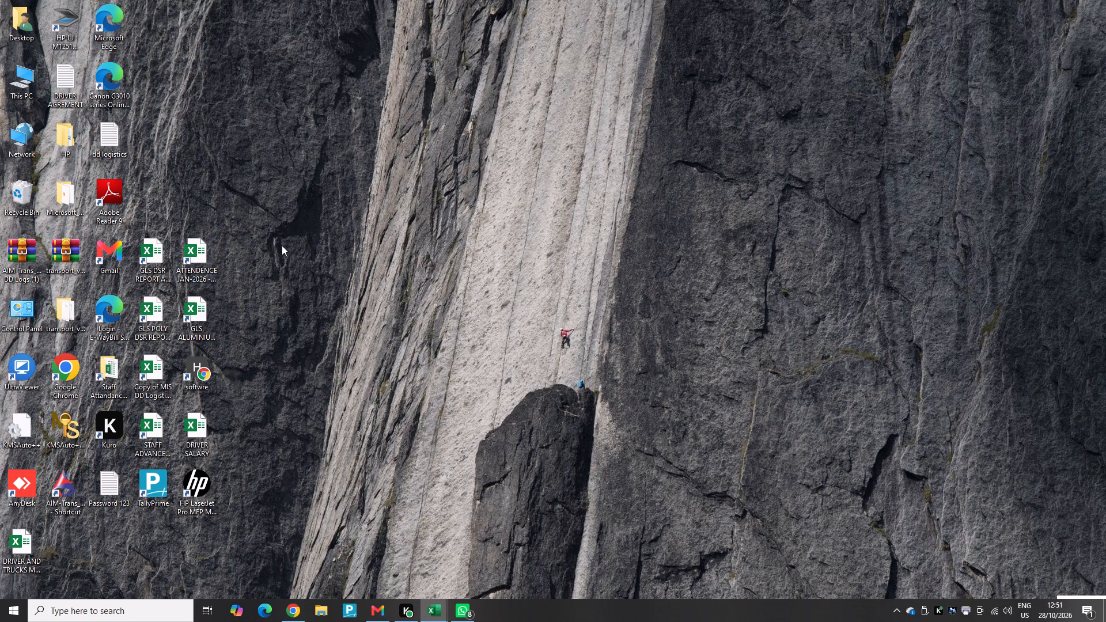
Open the ATTENDENCE JAN-2026 -2027 workbook from the desktop, ready for editing on its OCTOBER sheet.
double_click(203, 256)
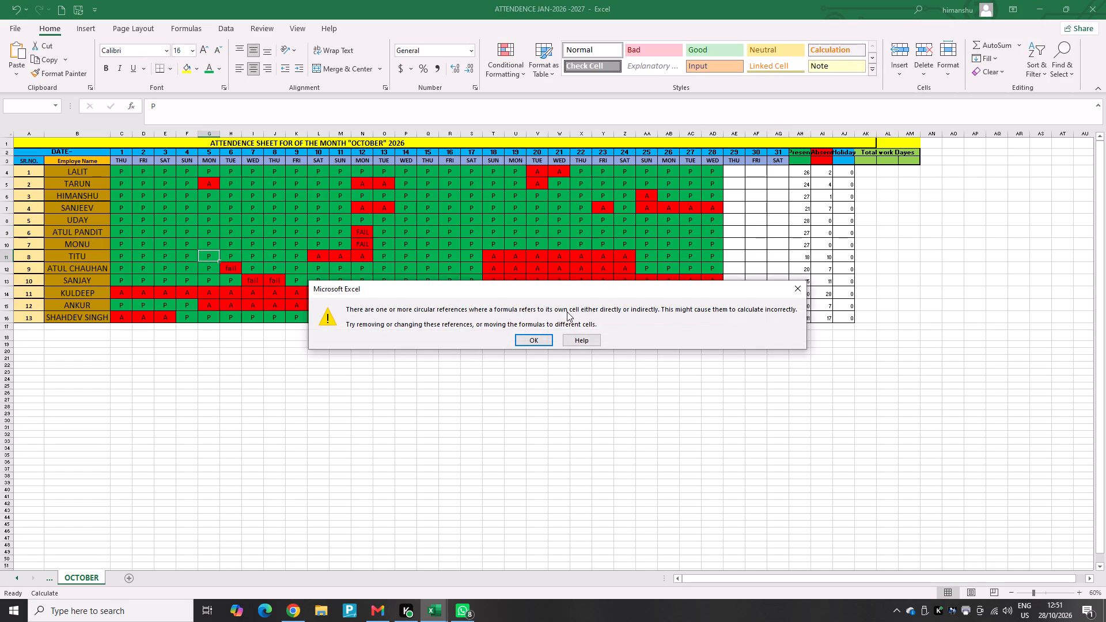
click(527, 336)
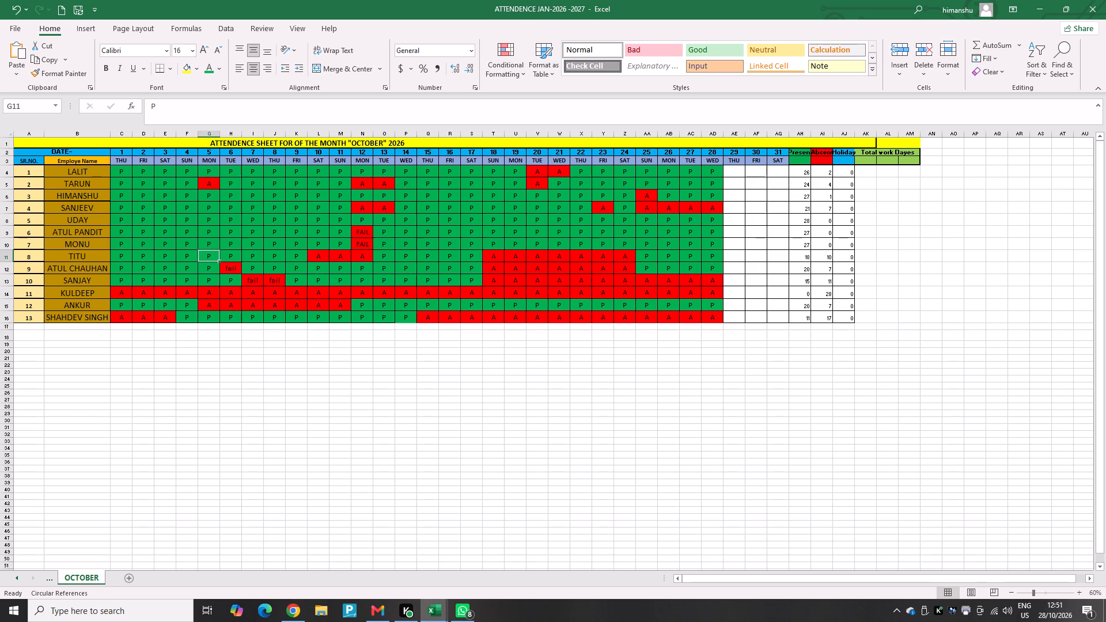
Mark employee no. 12 as absent (A) for 27 and 28 October in the attendance sheet and save the workbook.
click(685, 308)
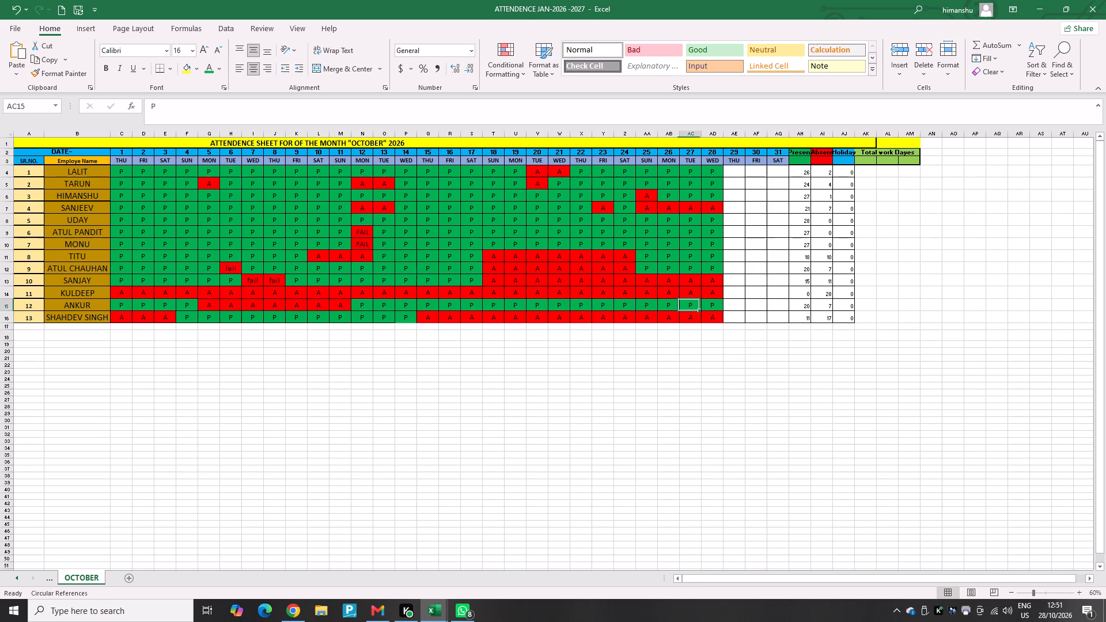
click(696, 295)
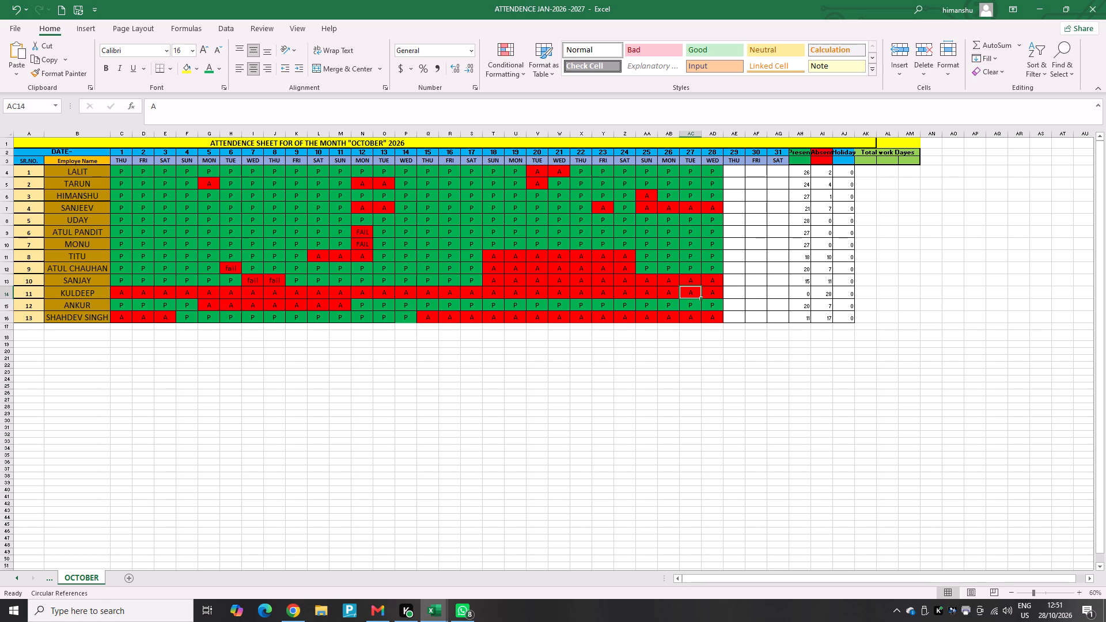
drag(699, 297, 699, 306)
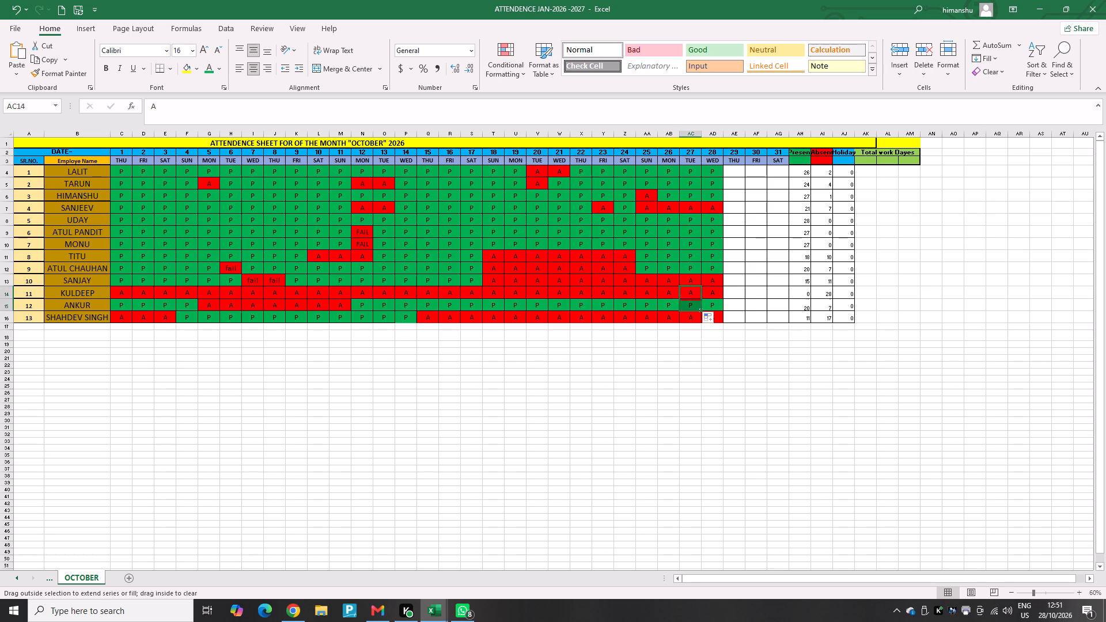
click(692, 305)
drag(700, 309, 721, 312)
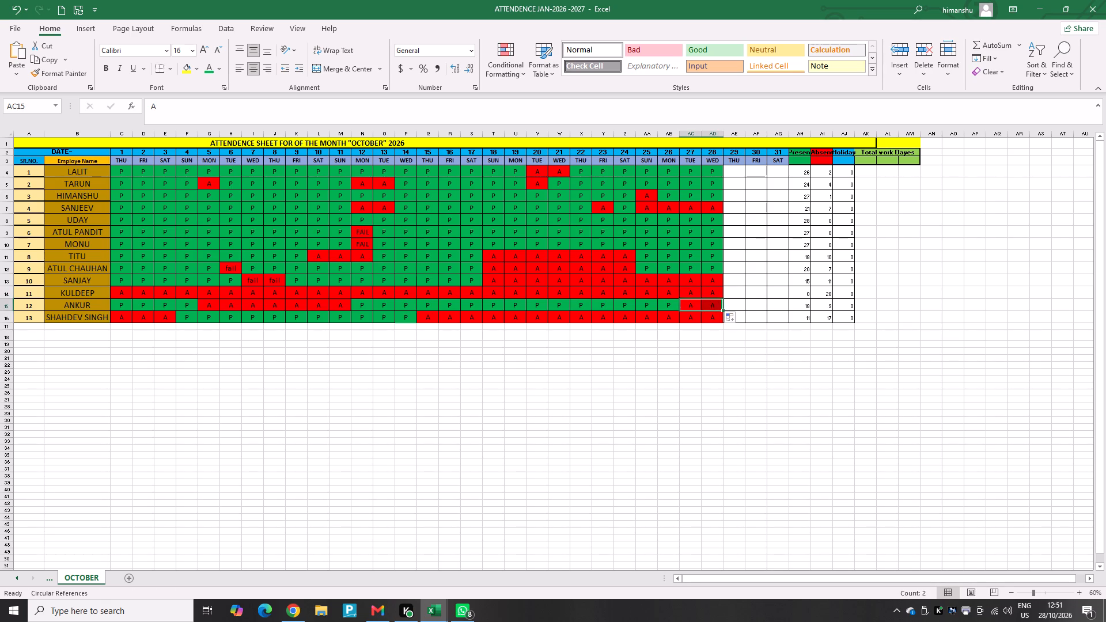
click(711, 308)
key(ctrl+s)
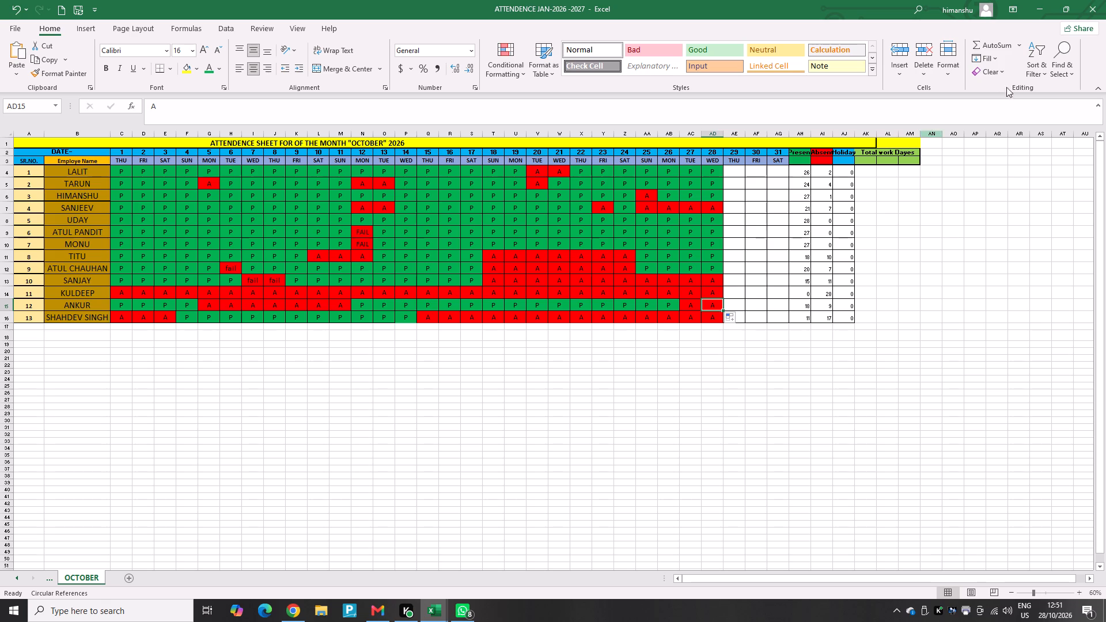
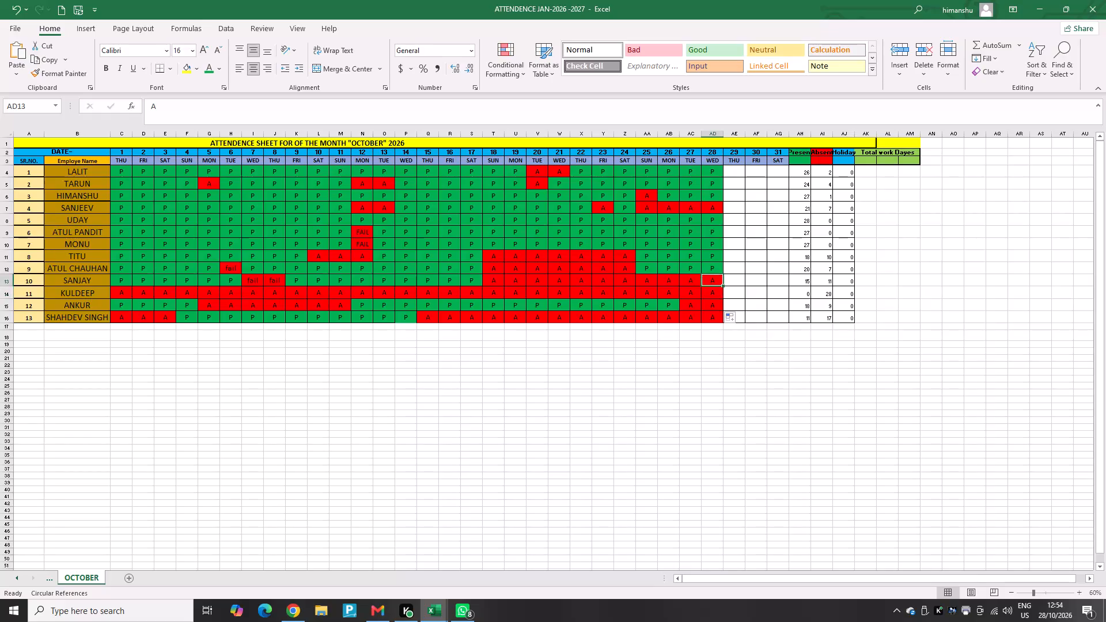
Review the October attendance entries cell by cell, from employee no. 10 up to employee no. 2.
key(Left)
key(Up)
key(Left)
key(Left)
key(Left)
key(Left)
key(Left)
key(Left)
key(Up)
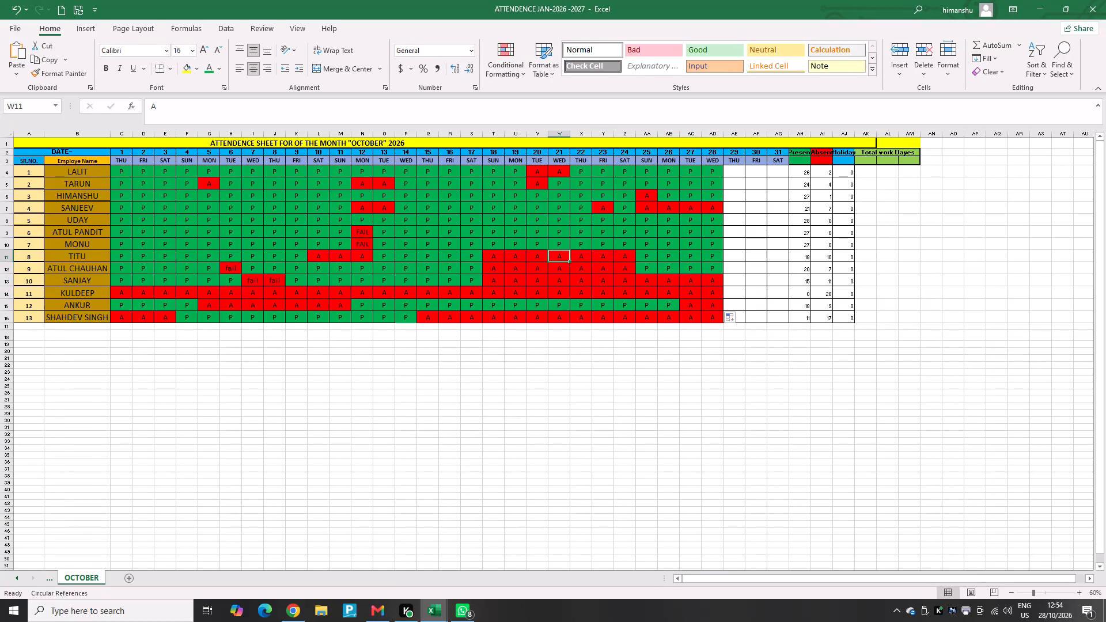
key(Up)
key(Up)
key(Left)
key(Left)
key(Left)
key(Left)
key(Left)
key(Left)
key(Left)
key(Left)
key(Right)
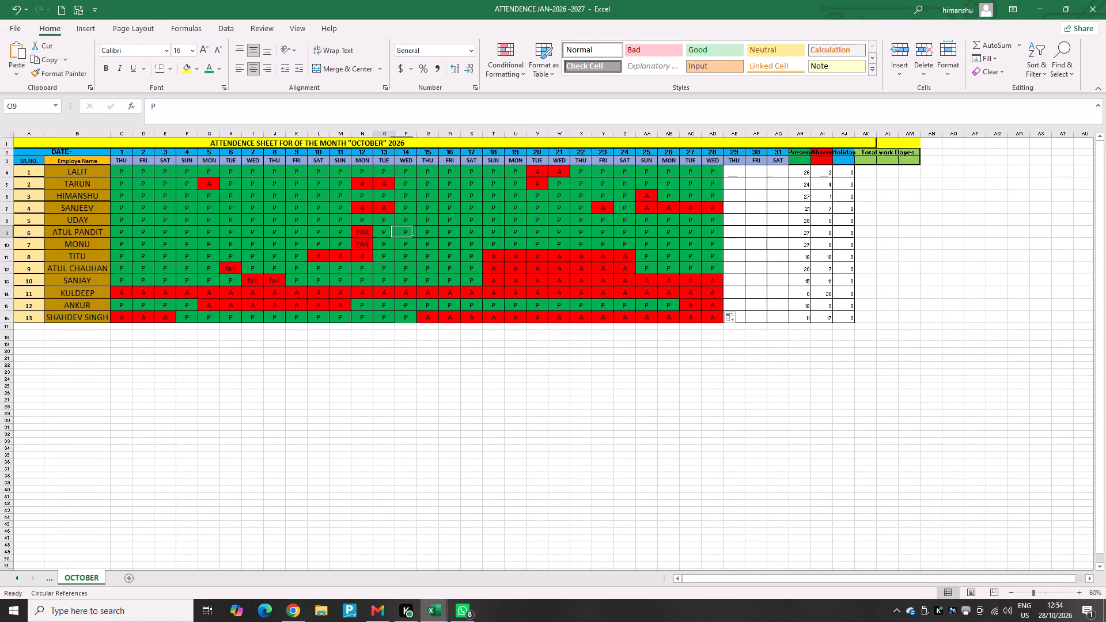
key(Up)
key(Right)
key(Right)
key(Right)
key(Right)
key(Right)
key(Right)
key(Right)
key(Right)
key(Right)
key(Right)
key(Up)
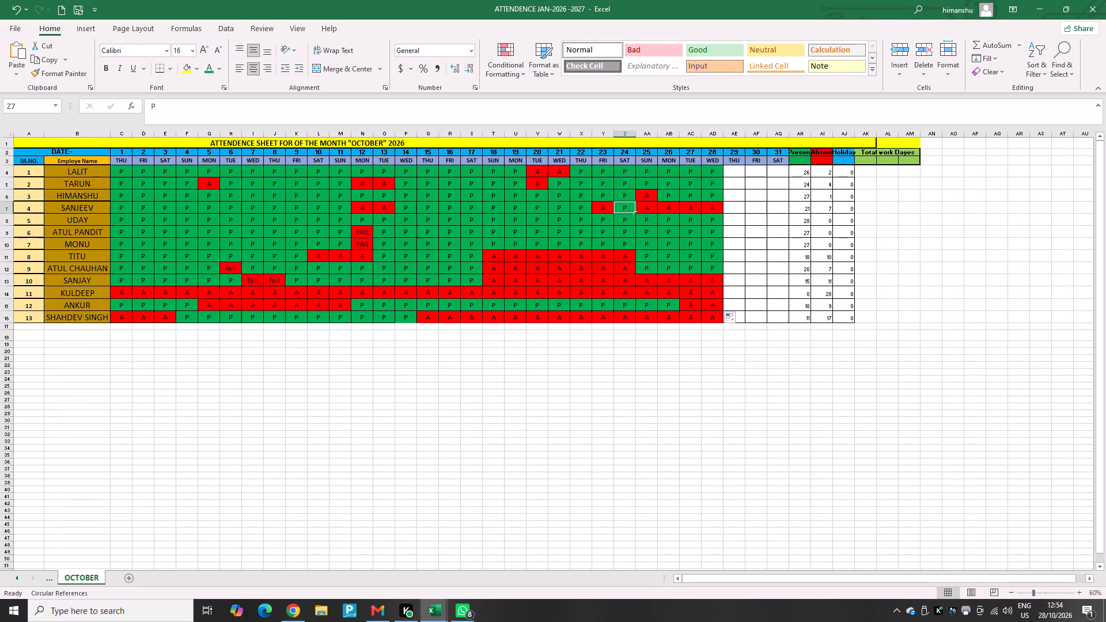
key(Right)
key(Up)
key(Right)
key(Up)
key(Right)
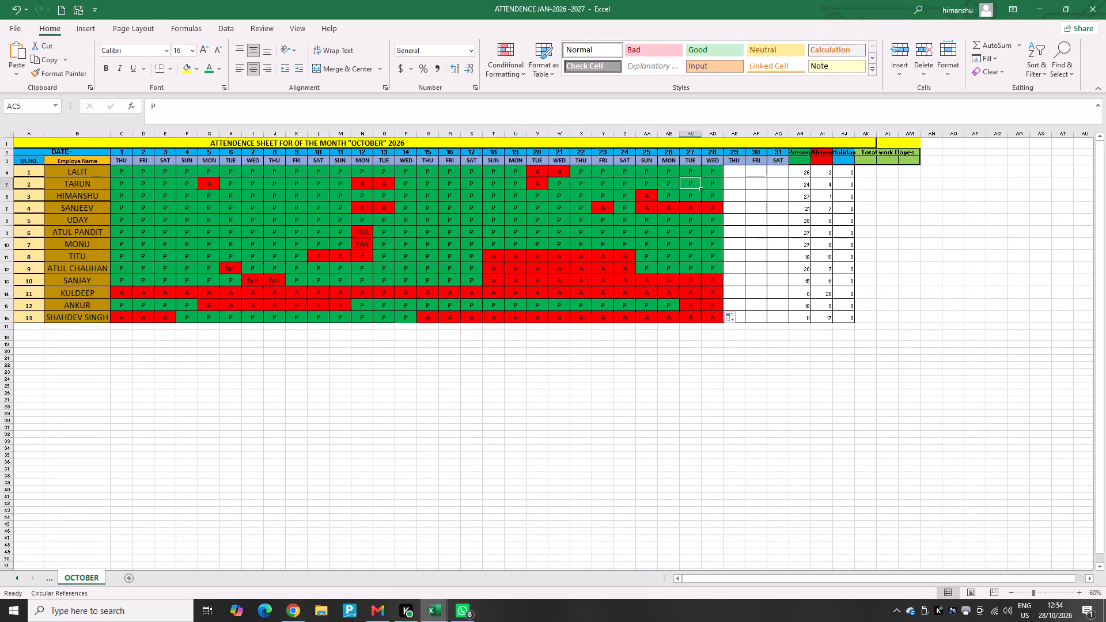
Check employee no. 3's daily attendance entries across October, including the 25 October entry.
key(Left)
key(Down)
key(Left)
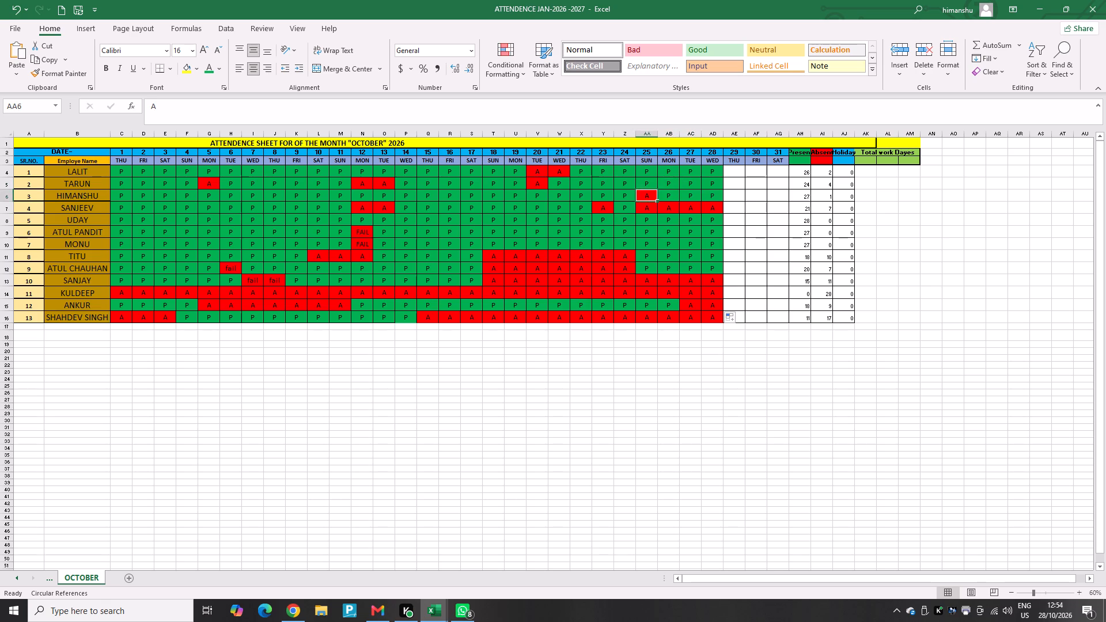
key(Left)
key(Left)
key(Left)
key(Left)
key(Left)
key(Left)
key(Left)
key(Left)
key(Left)
key(Left)
key(Left)
key(Left)
key(Left)
key(Left)
key(Left)
key(Left)
key(Left)
key(Left)
key(Left)
key(Left)
key(Left)
key(Left)
key(Left)
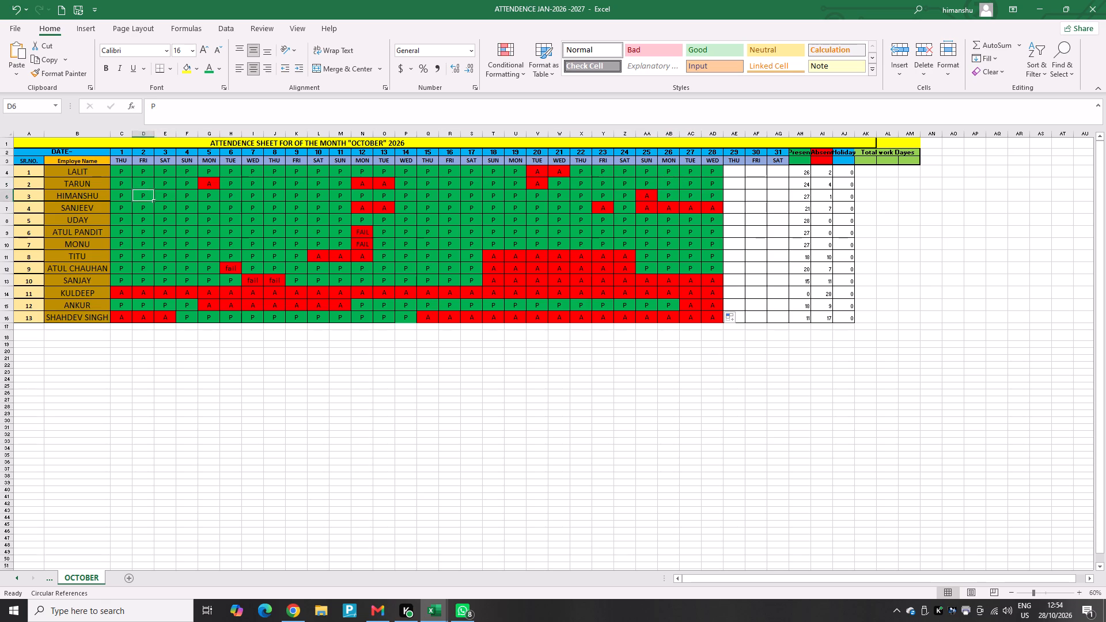
key(Right)
key(Right)
key(Right)
key(Right)
key(Right)
key(Right)
key(Right)
key(Right)
key(Right)
key(Right)
key(Right)
key(Right)
key(Right)
key(Right)
key(Right)
key(Right)
key(Right)
key(Right)
key(Right)
key(Right)
key(Down)
key(Down)
key(Down)
key(Down)
key(Down)
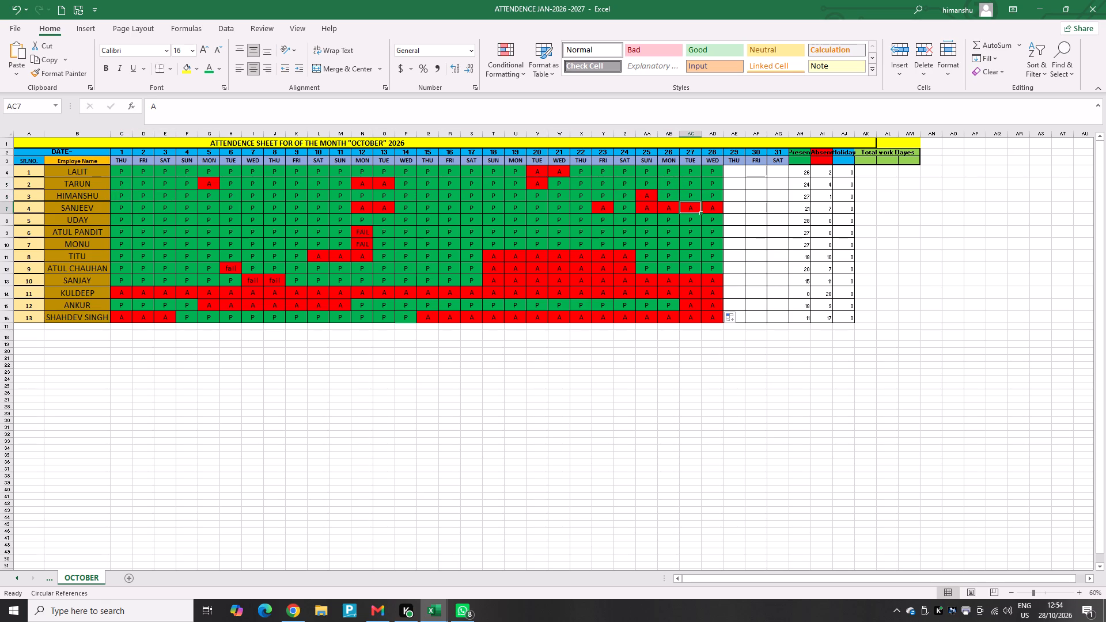
Check the 28 October attendance entries from employee no. 4 down to employee no. 13.
key(Right)
key(Down)
key(Down)
key(Down)
key(Down)
key(Down)
key(Down)
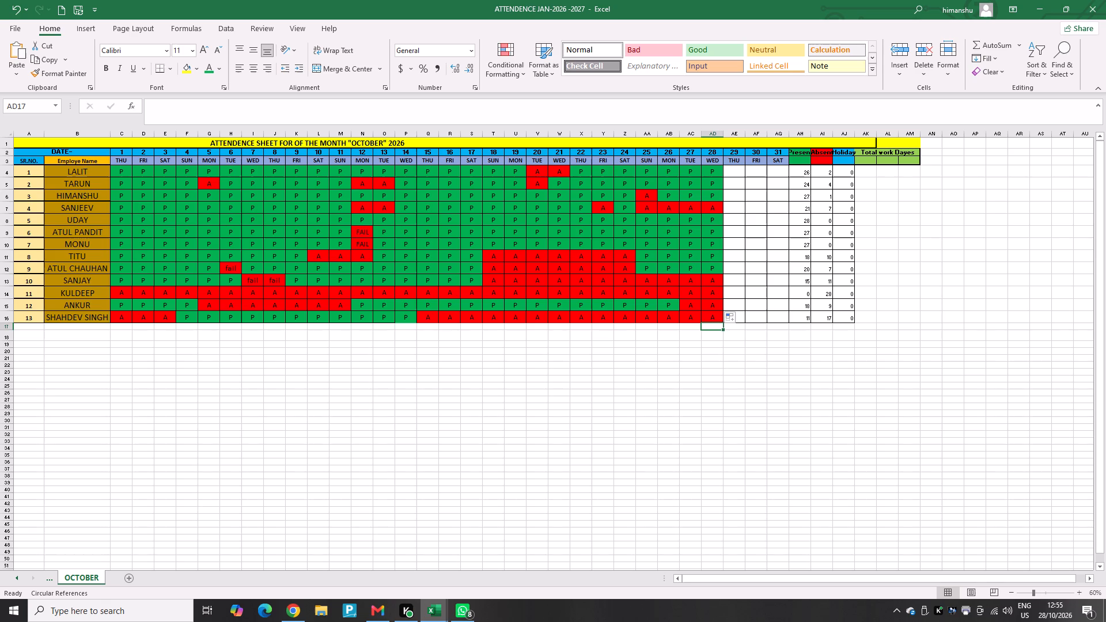
Save and close the ATTENDENCE JAN-2026 -2027 workbook, and minimise the Copy of MIS DD Logistics workbook to reach the desktop.
key(ctrl+s)
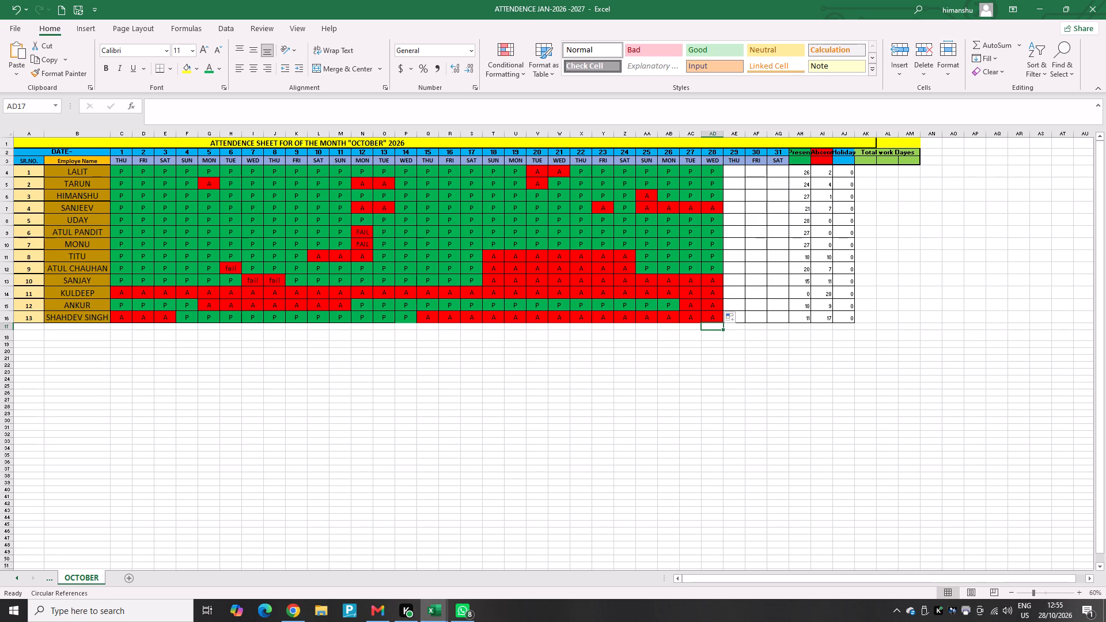
click(1105, 0)
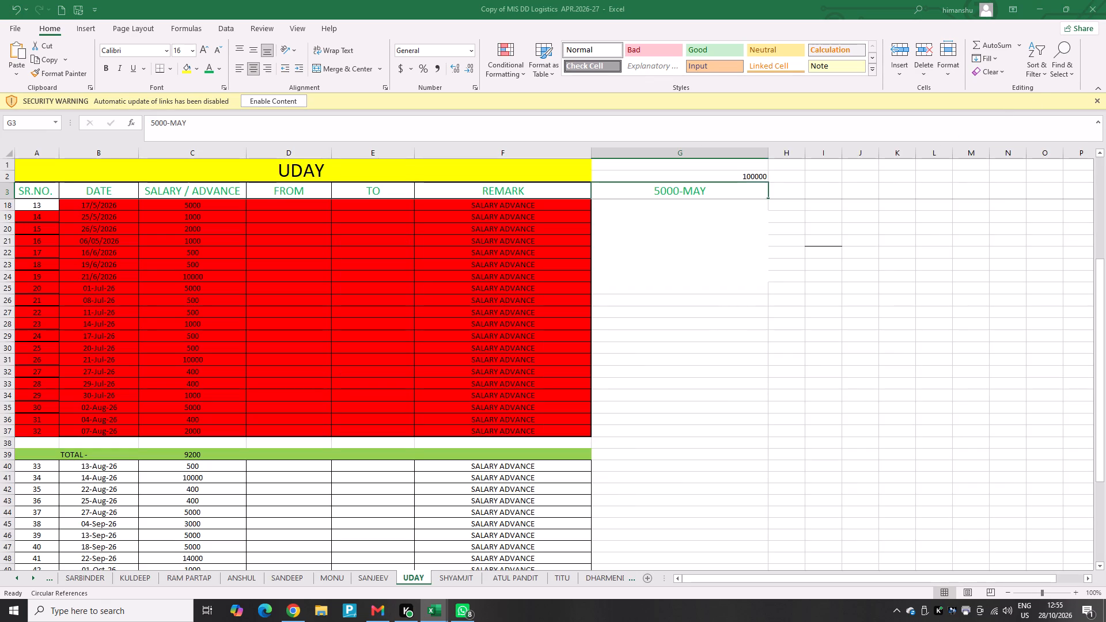
click(1040, 3)
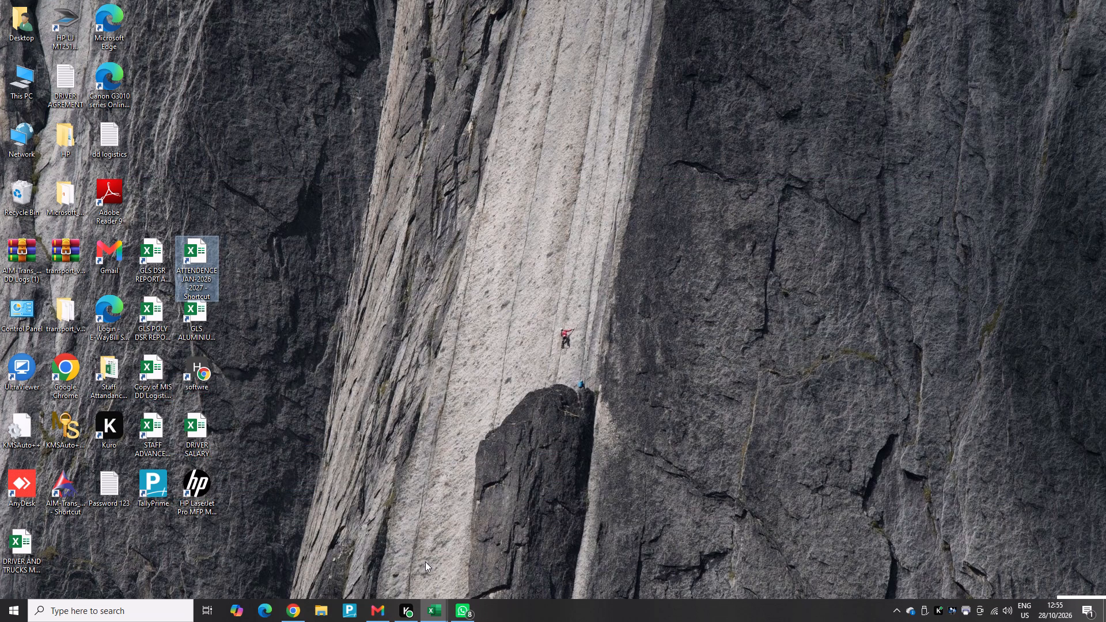
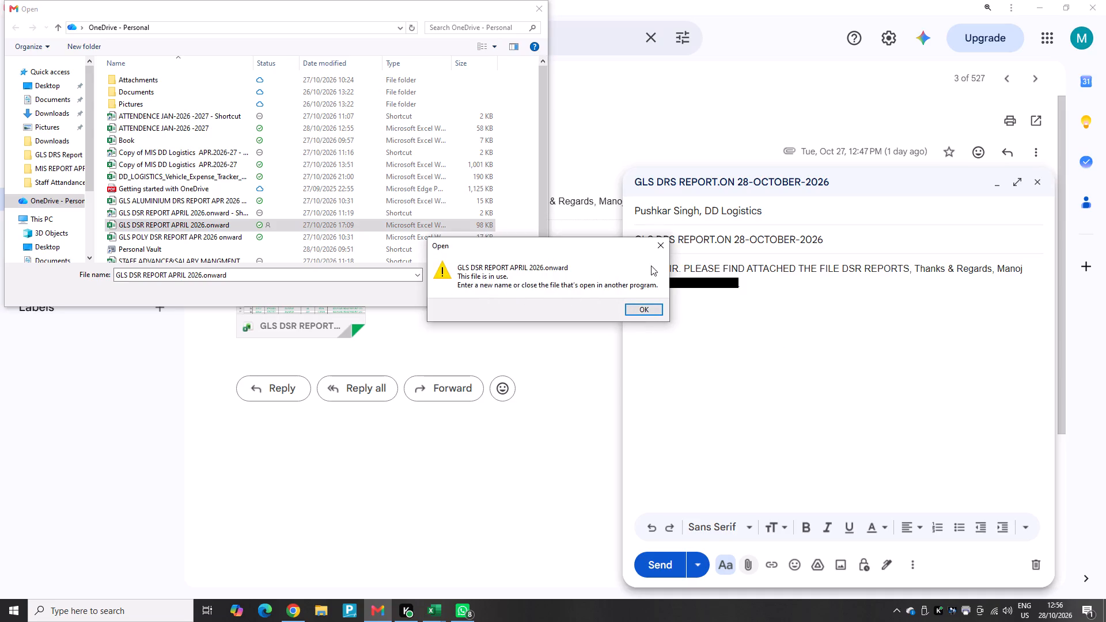
Switch to Excel, save the GLS DSR REPORT APRIL 2026.onward workbook and close it so it can be attached to the email.
click(661, 251)
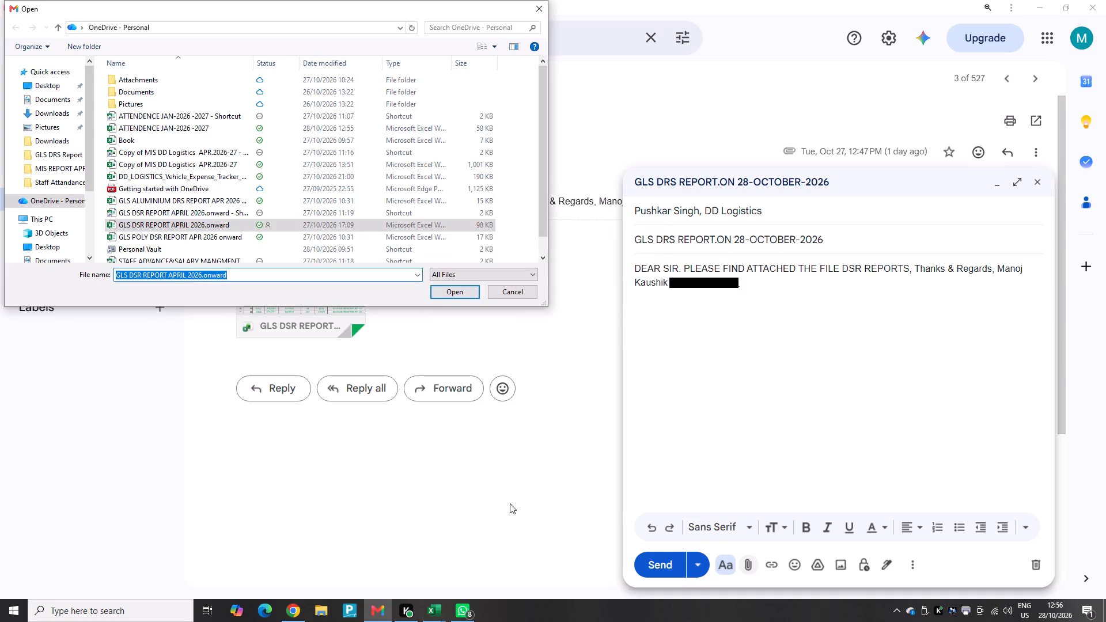
click(430, 621)
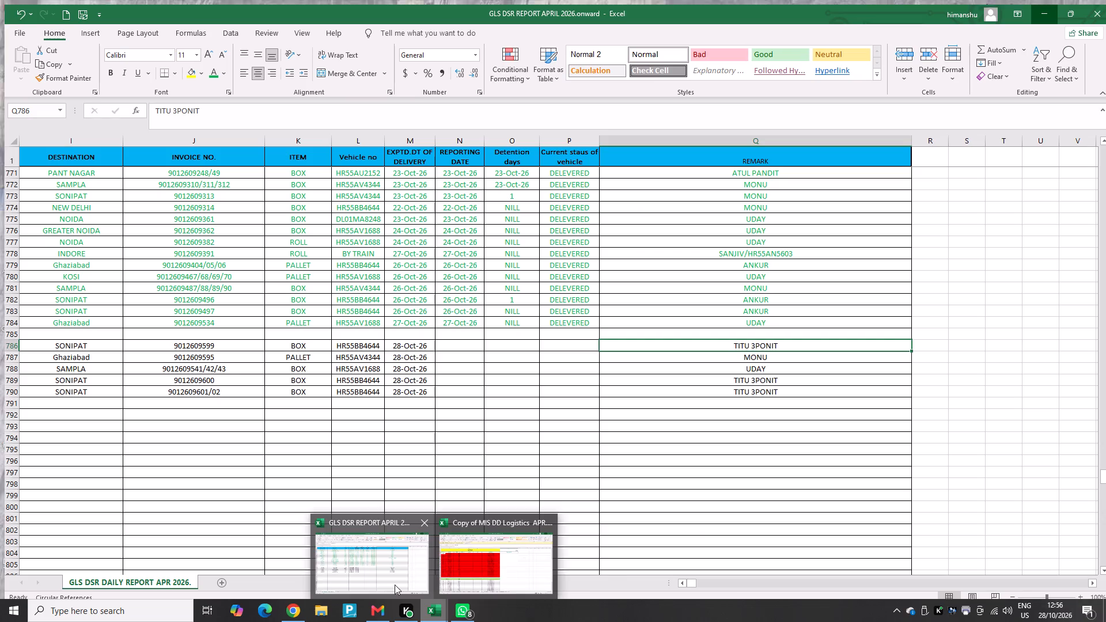
click(392, 583)
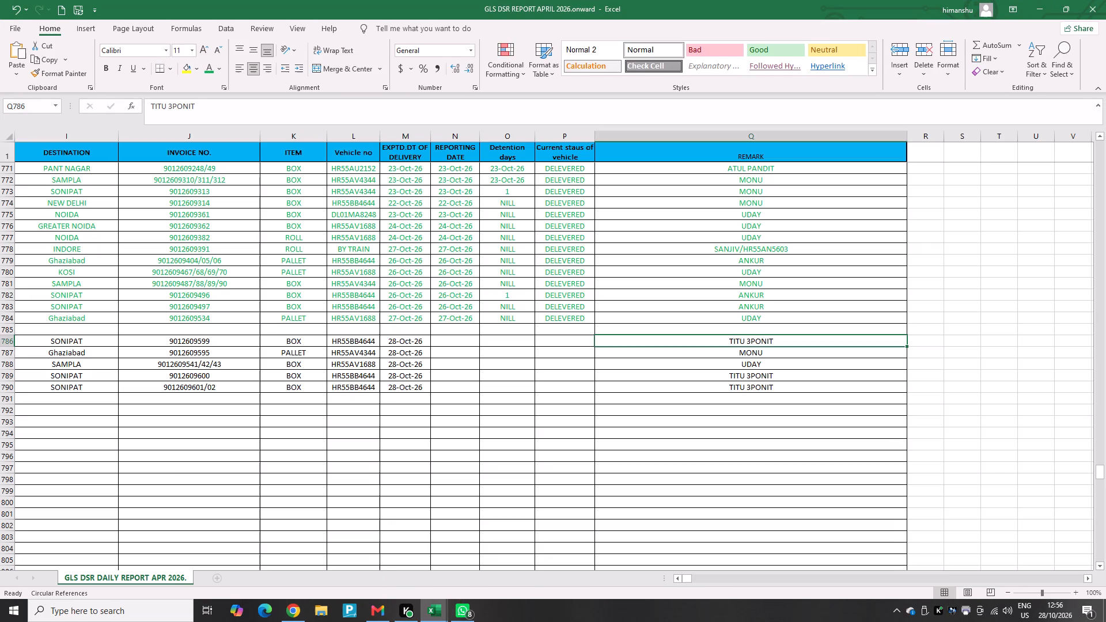
key(ctrl+s)
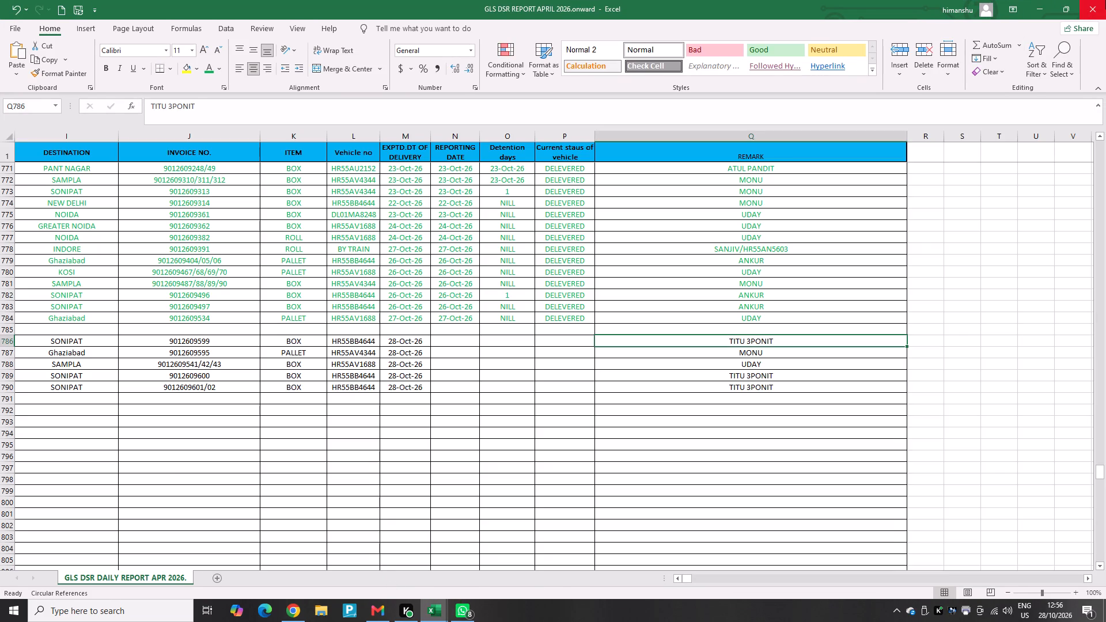
click(1105, 0)
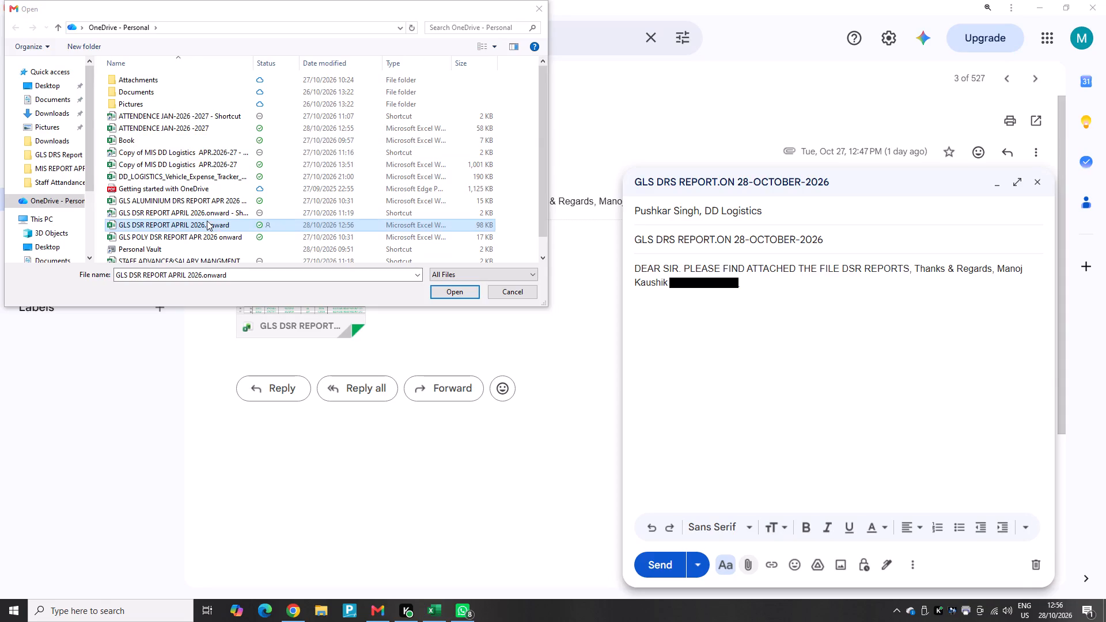
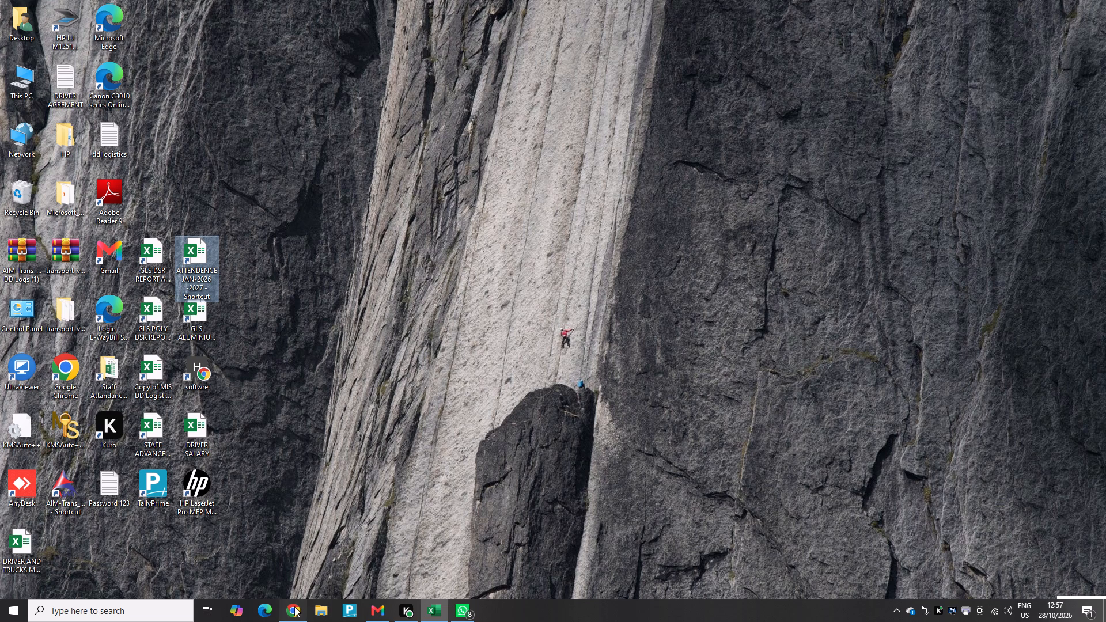
click(198, 0)
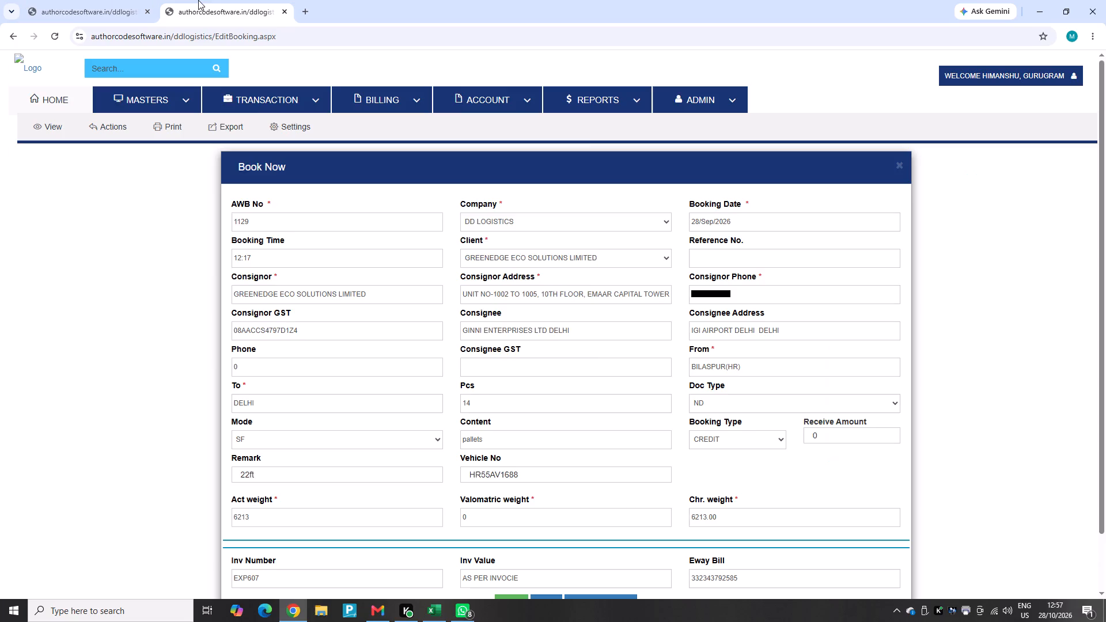
Minimize the browser window showing the booking form for AWB No 1129.
click(1035, 17)
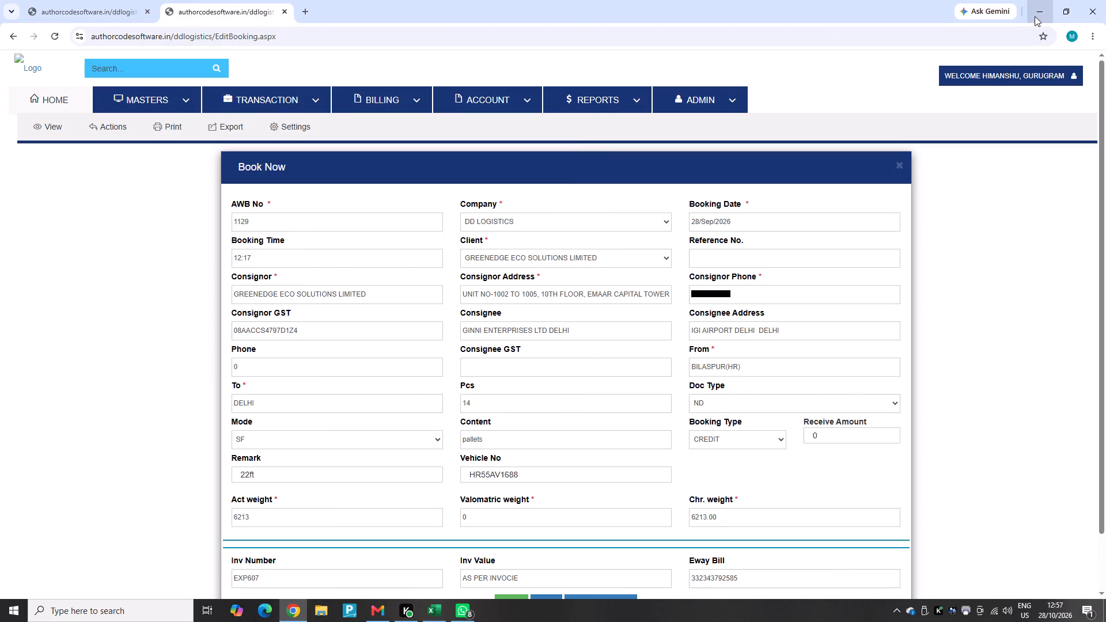